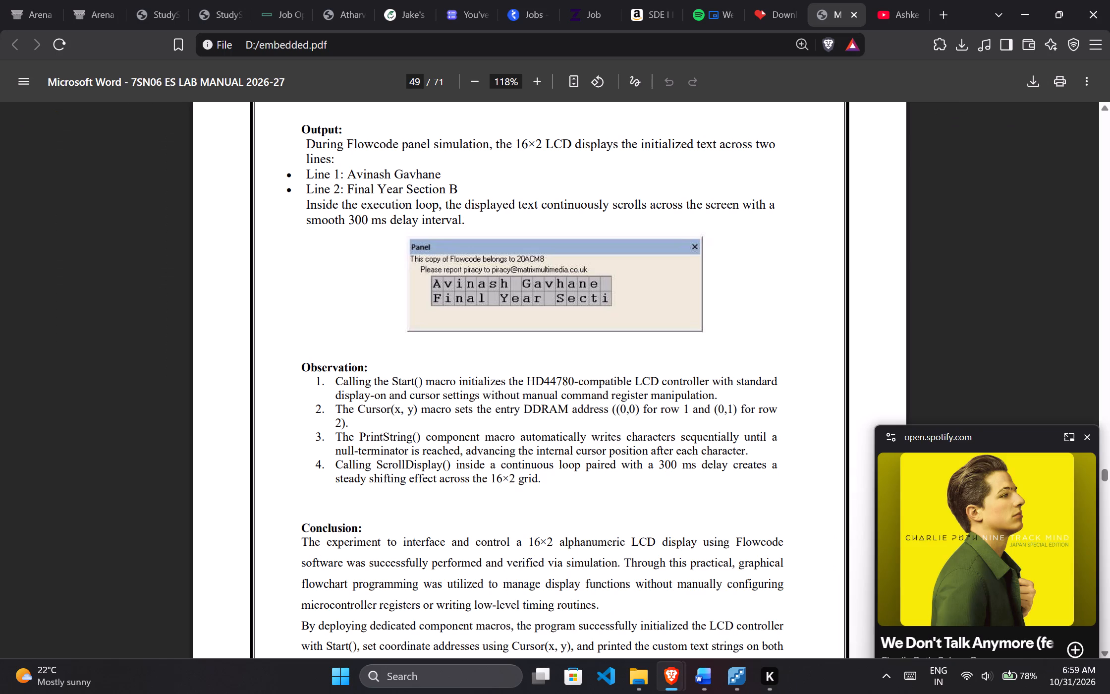
click(692, 685)
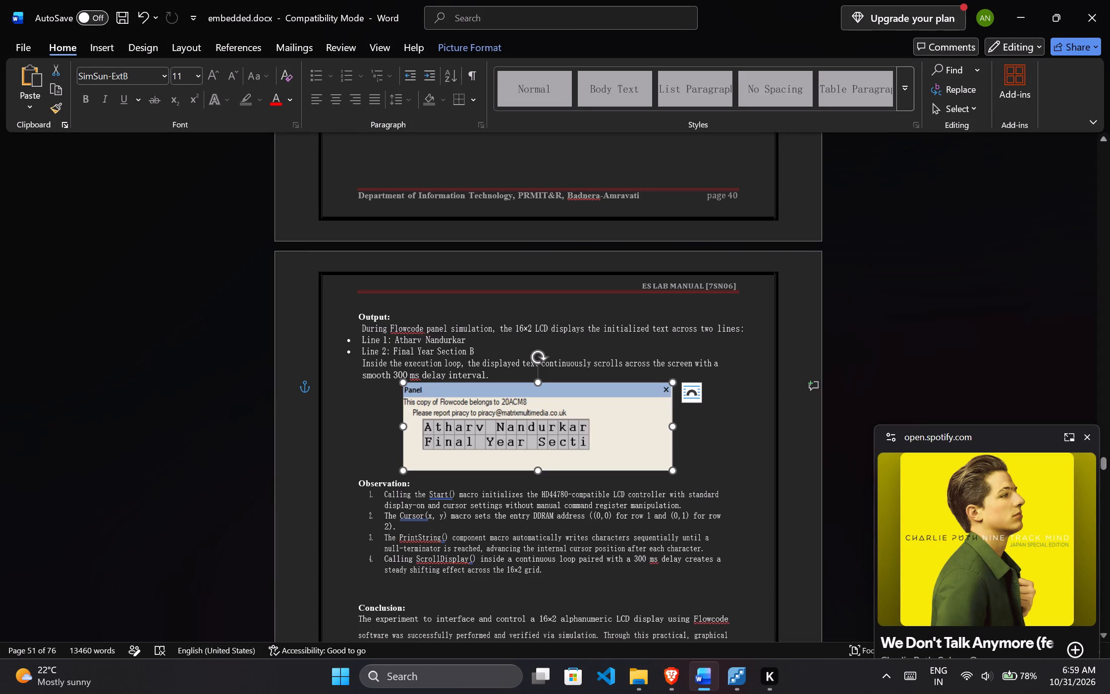
Insert two blank lines above the Observation heading, below the panel image.
click(362, 483)
key(Left)
key(Return)
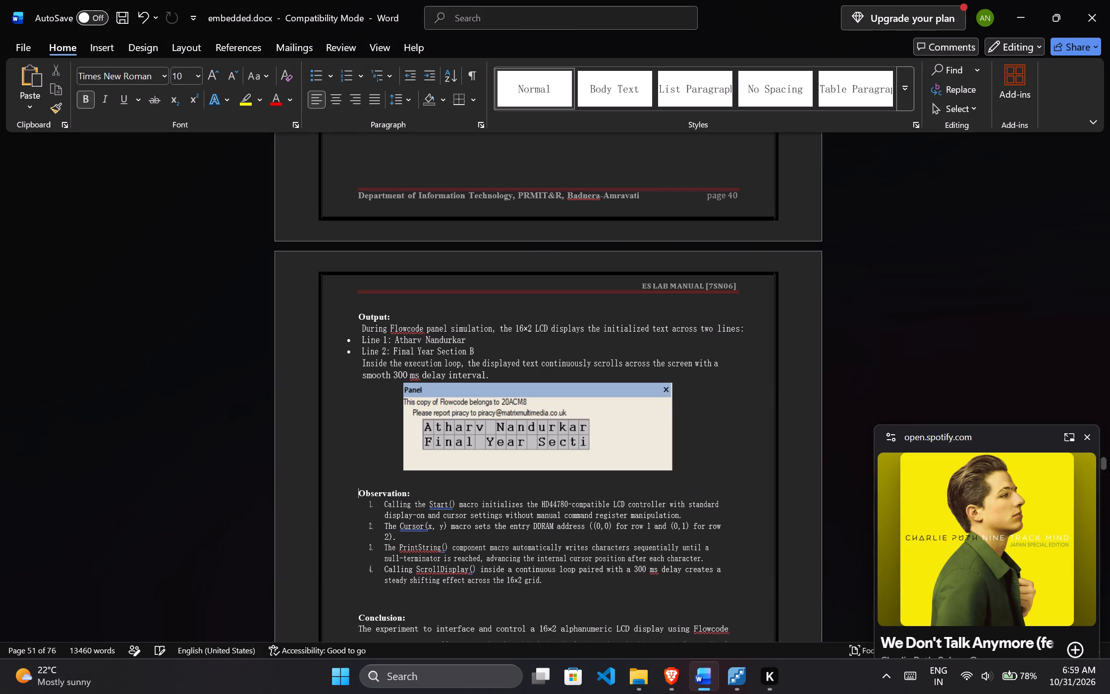
scroll(362, 483, down, 2)
key(Return)
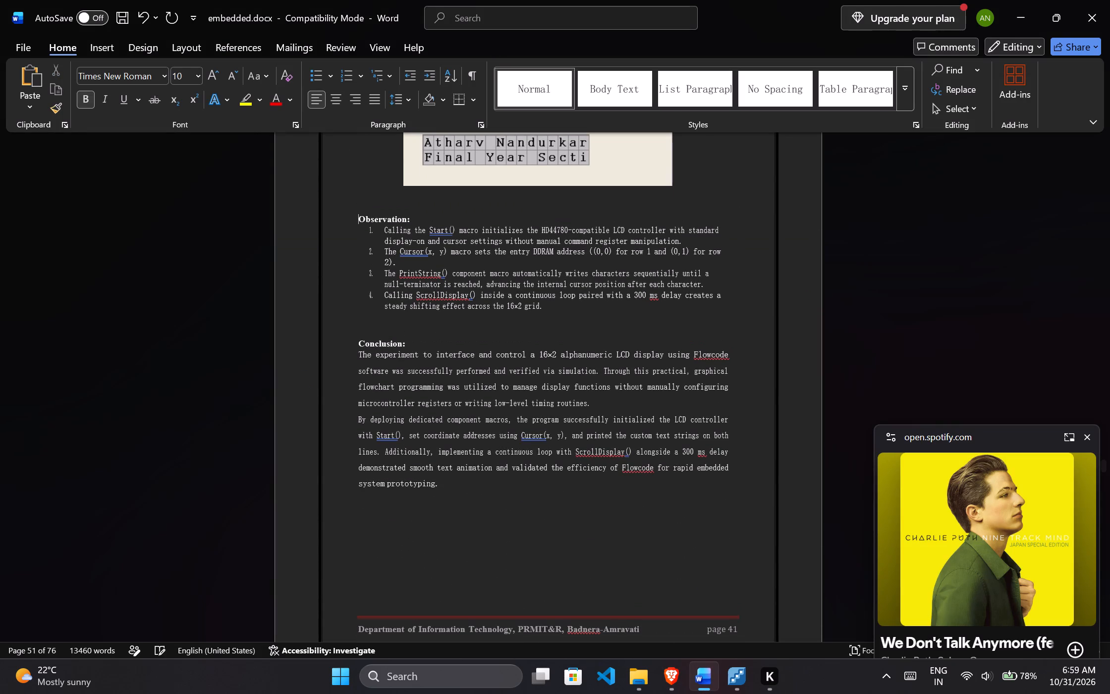
Add a blank line after the sentence ending "delay interval." in the Output section and check the following pages' layout.
scroll(362, 483, up, 1)
click(504, 231)
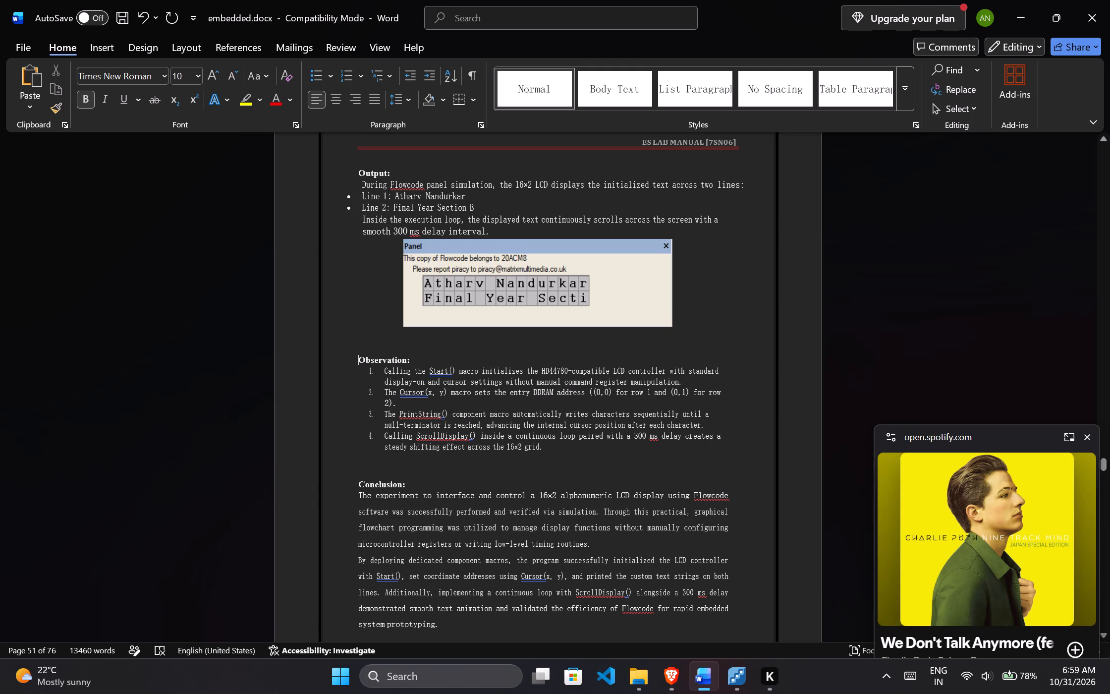
key(Return)
scroll(614, 365, down, 3)
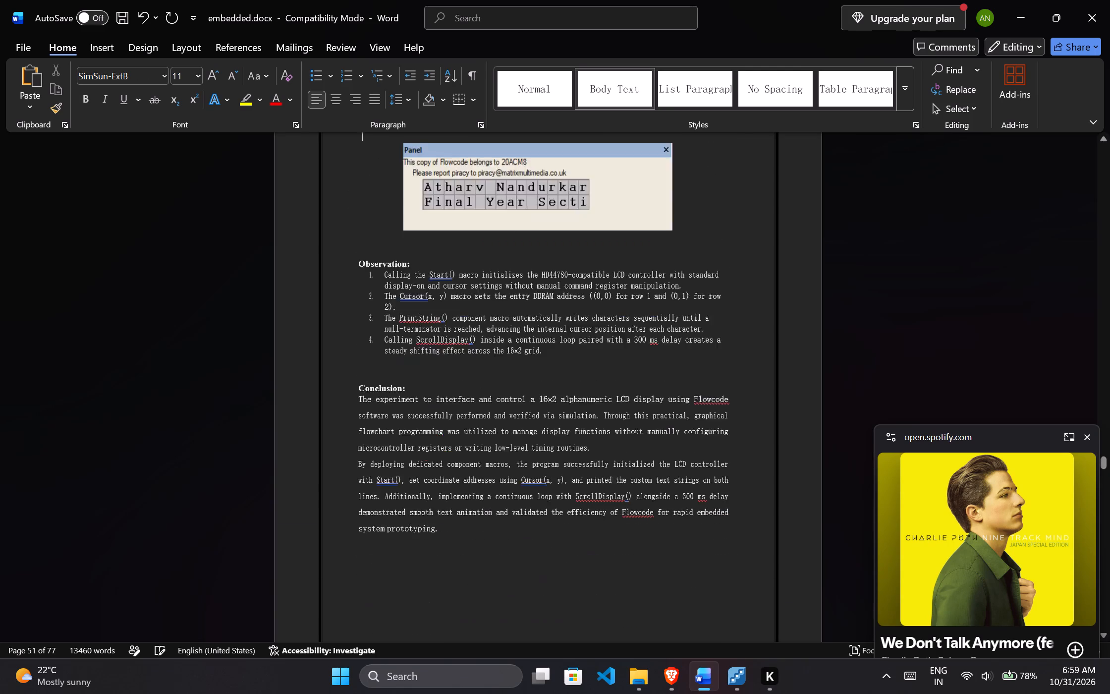
scroll(614, 365, down, 4)
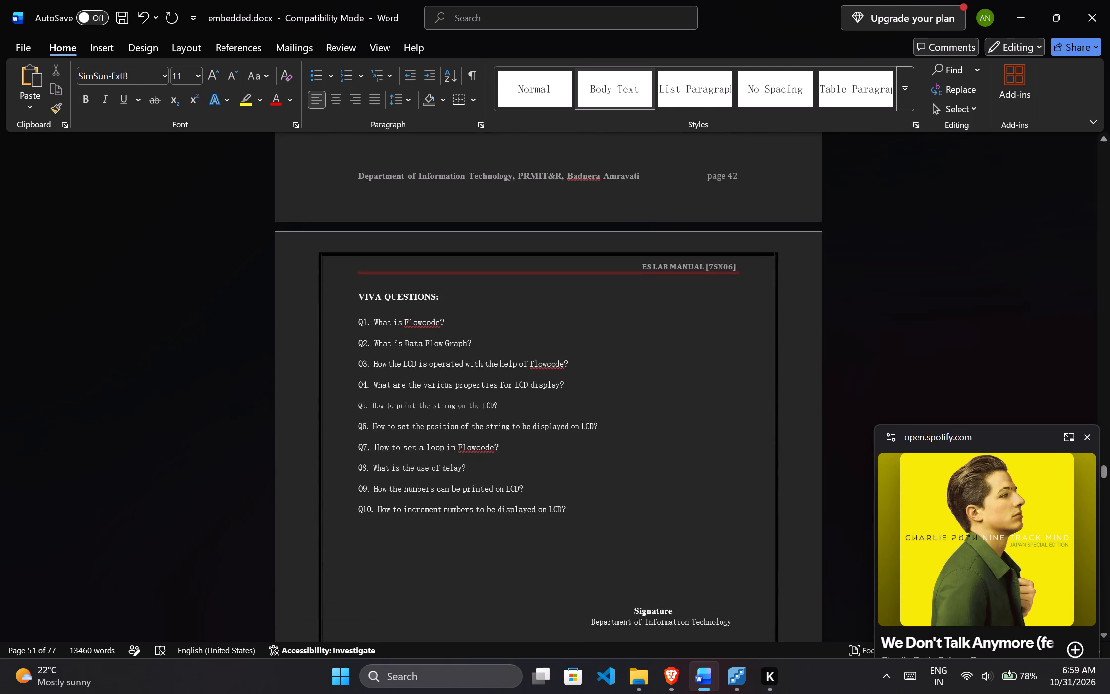
scroll(614, 365, up, 5)
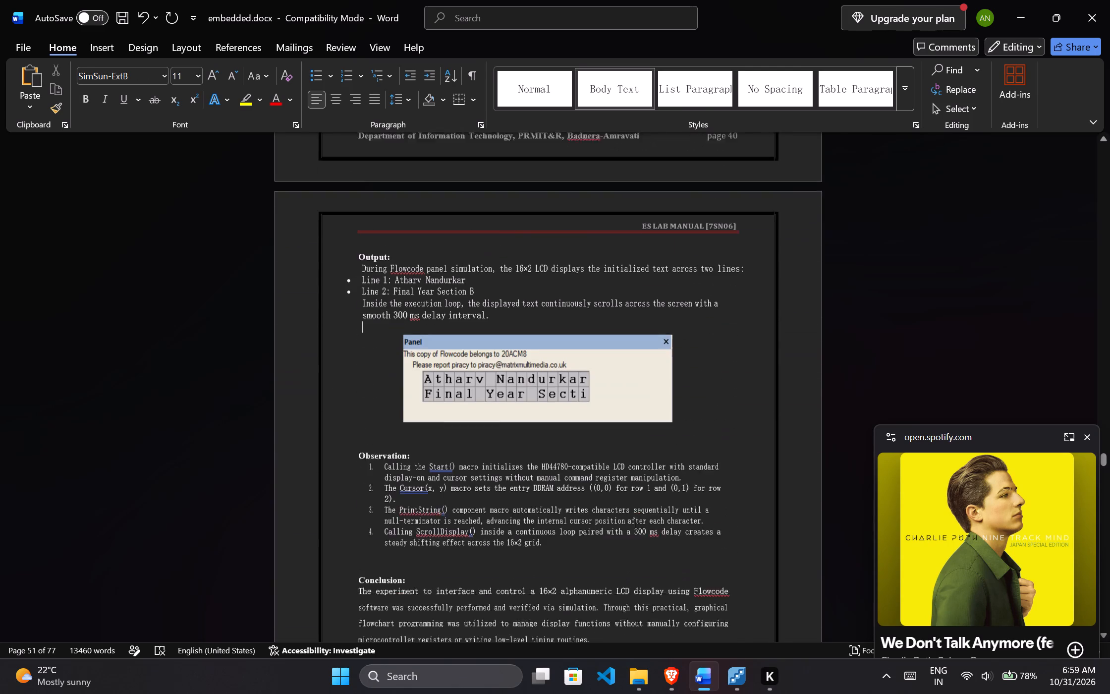
Remove one blank line above the Observation heading and check the page flow up to Experiment No. 6(B).
scroll(506, 396, down, 1)
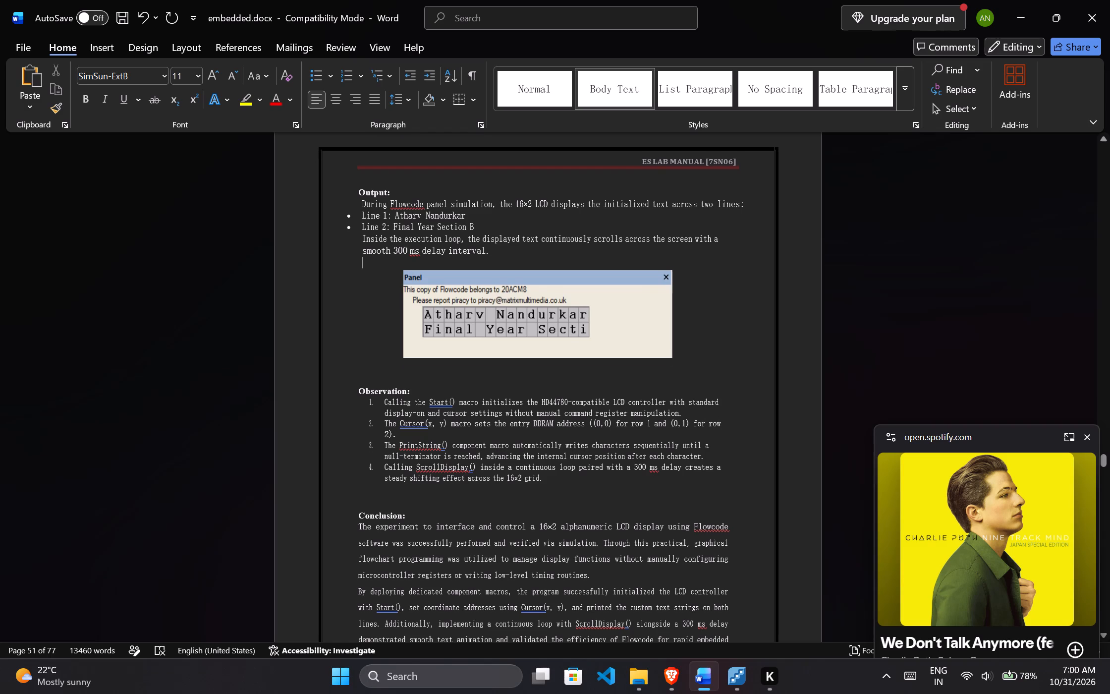
click(392, 376)
key(BackSpace)
scroll(392, 376, down, 4)
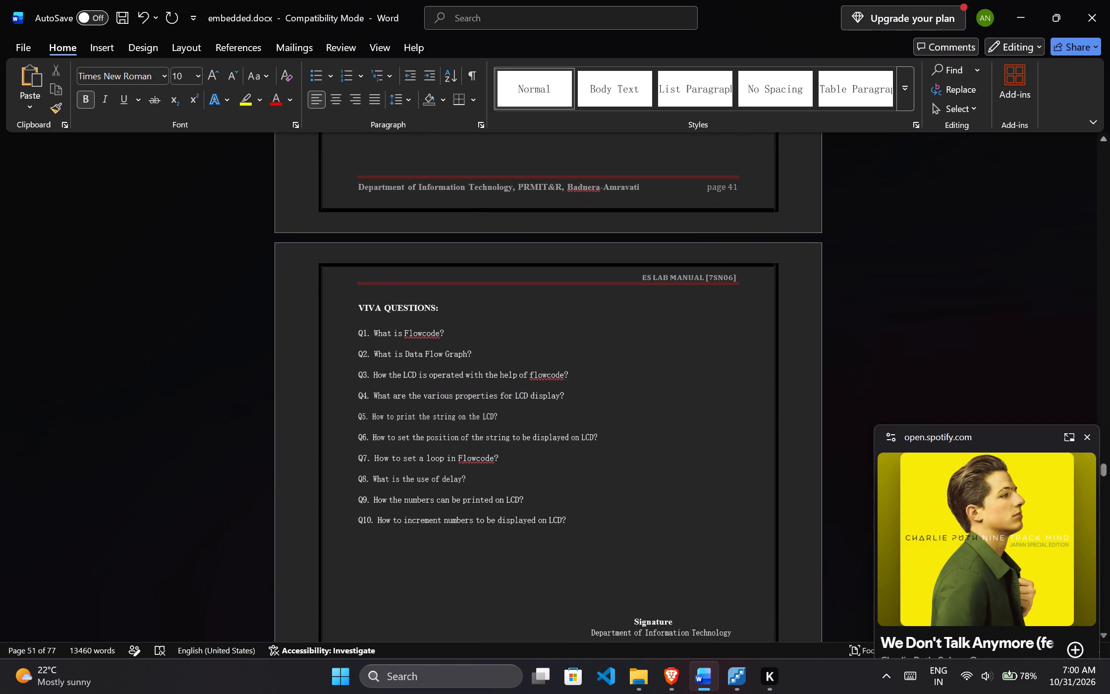
scroll(392, 376, up, 2)
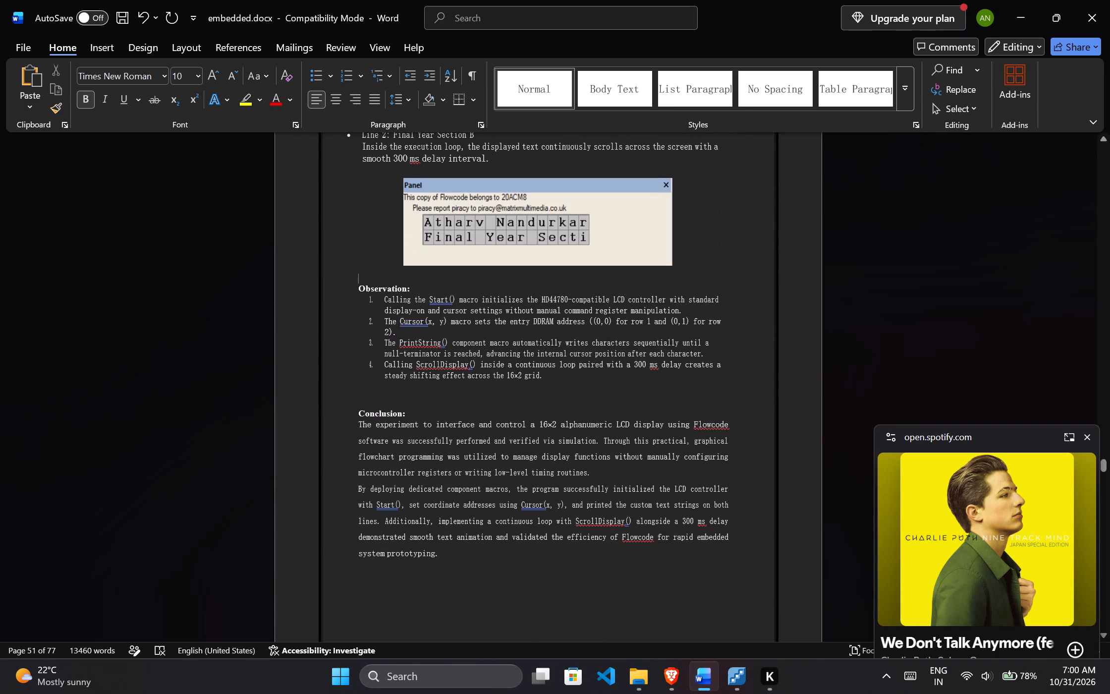
scroll(641, 340, down, 4)
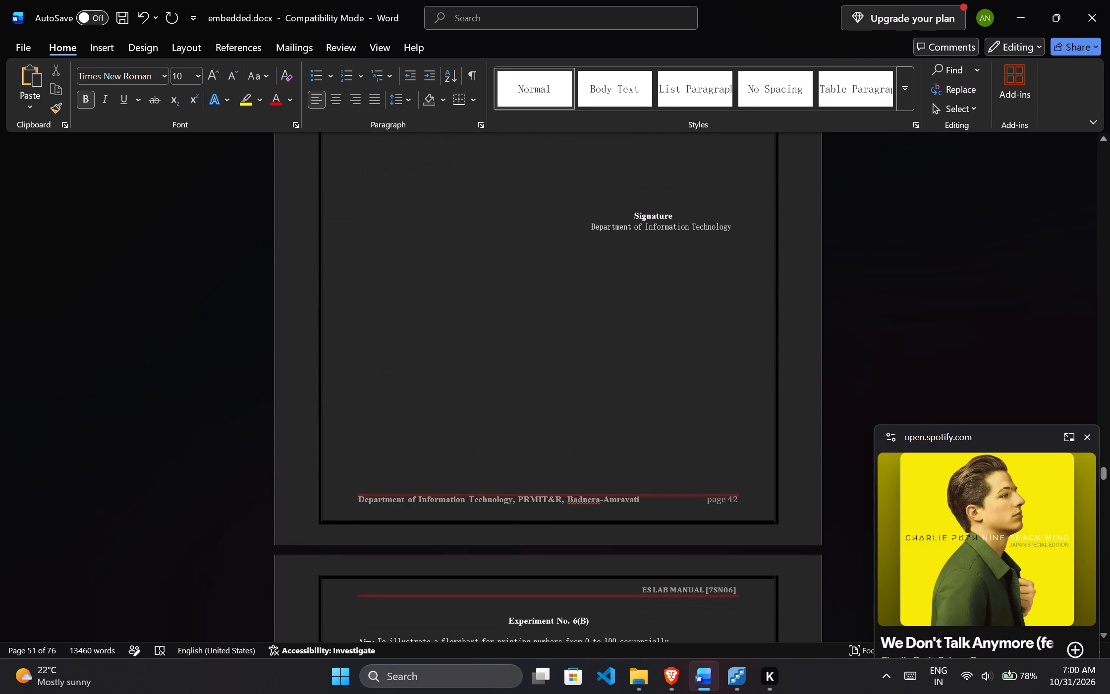
Save the document.
key(ctrl+s)
Review the LCD experiment's pages, from the viva questions back through the Output, program steps, Flowcode flowchart and theory sections.
scroll(641, 340, down, 4)
scroll(641, 340, up, 3)
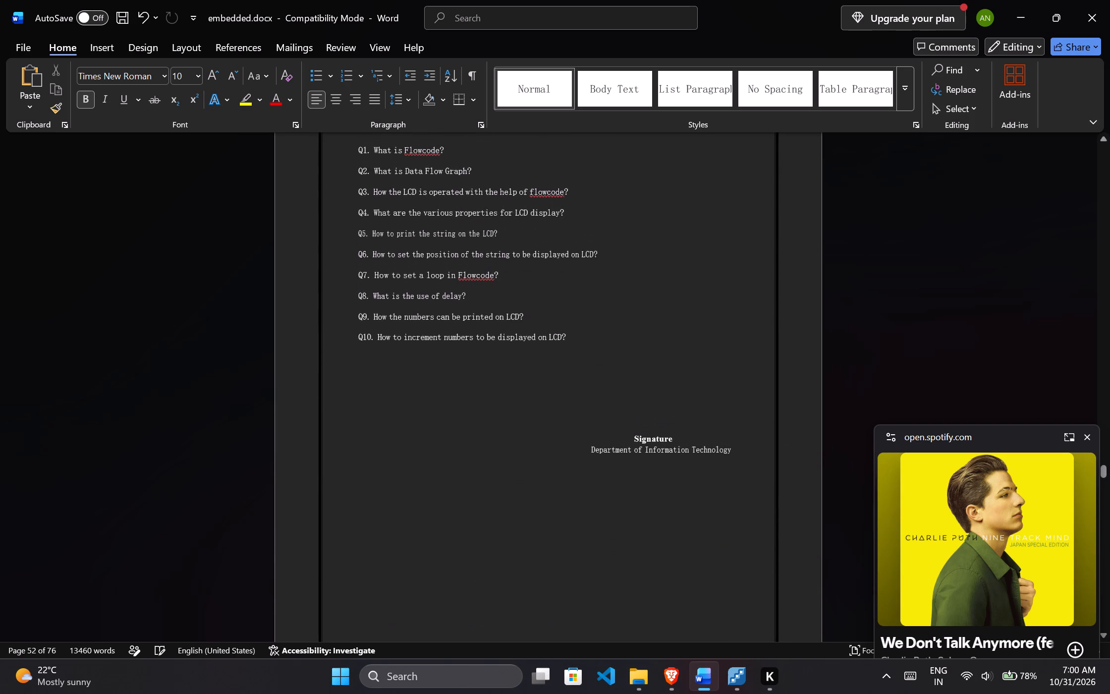
scroll(641, 340, down, 4)
scroll(641, 340, up, 17)
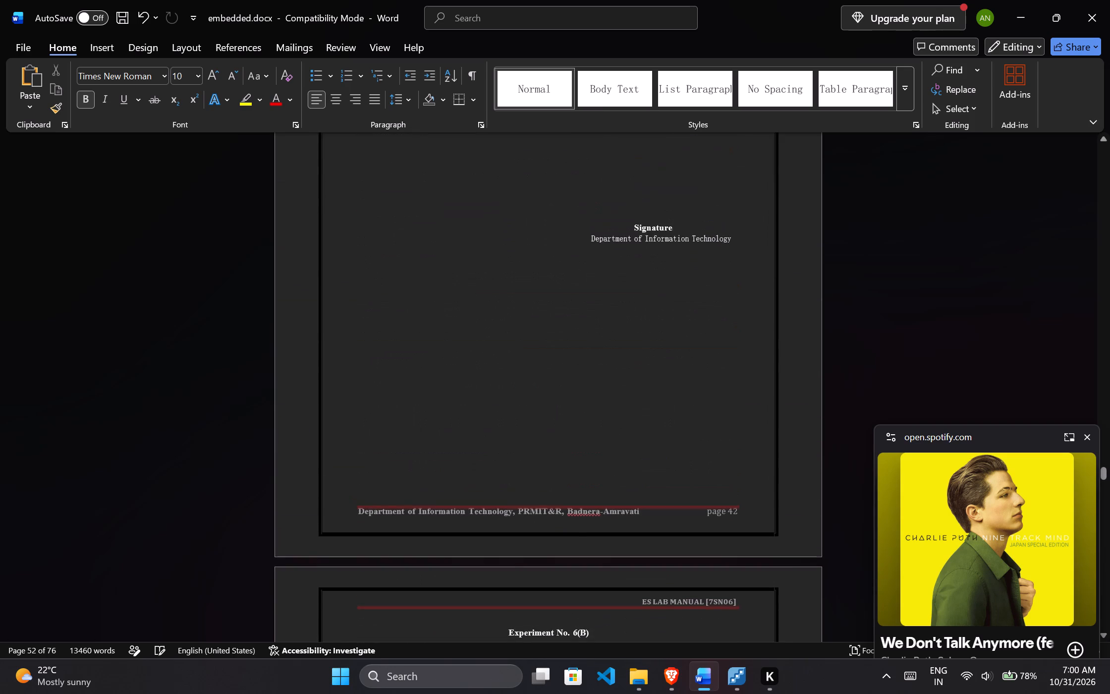
scroll(641, 340, up, 20)
scroll(641, 340, up, 9)
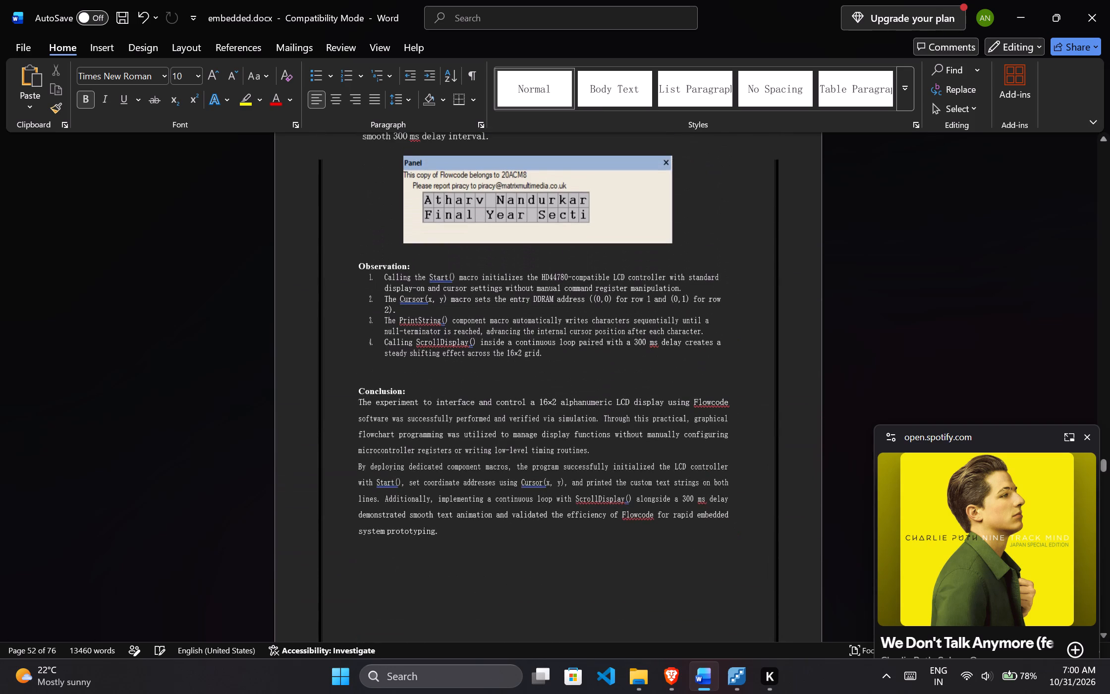
scroll(641, 340, up, 4)
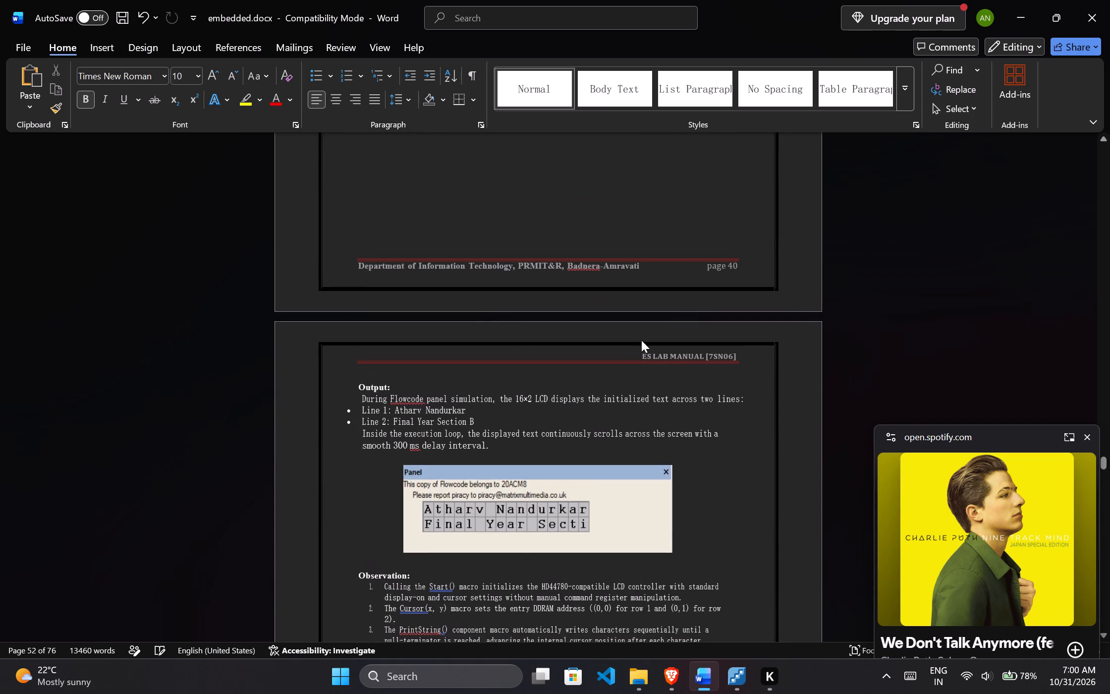
scroll(641, 340, up, 3)
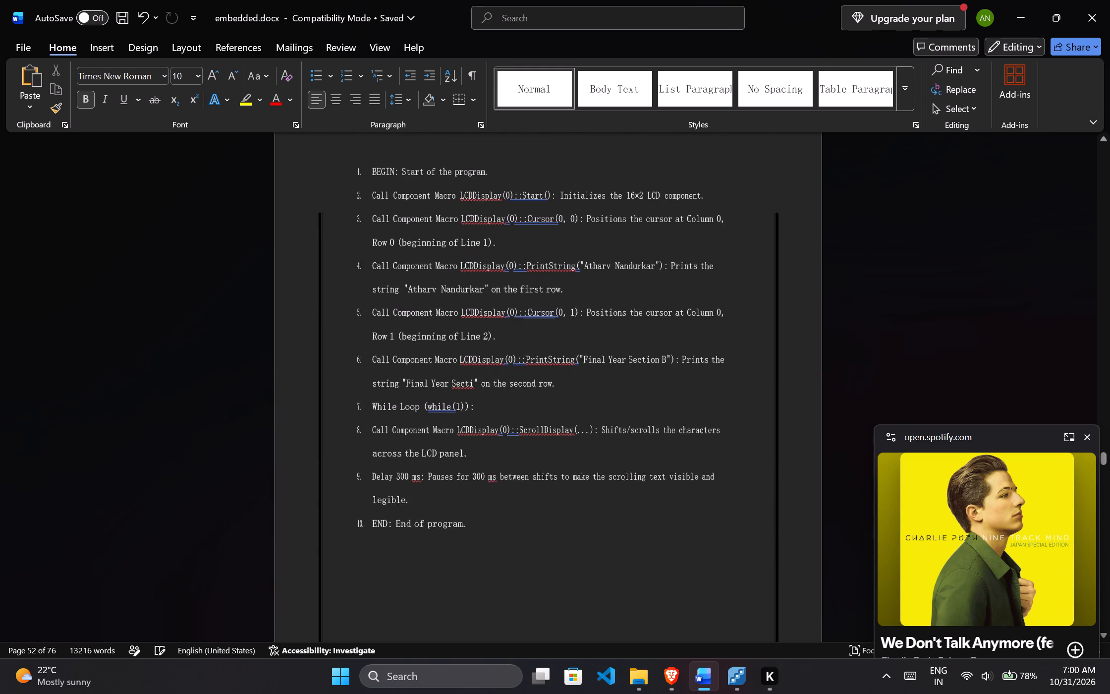
scroll(641, 340, up, 5)
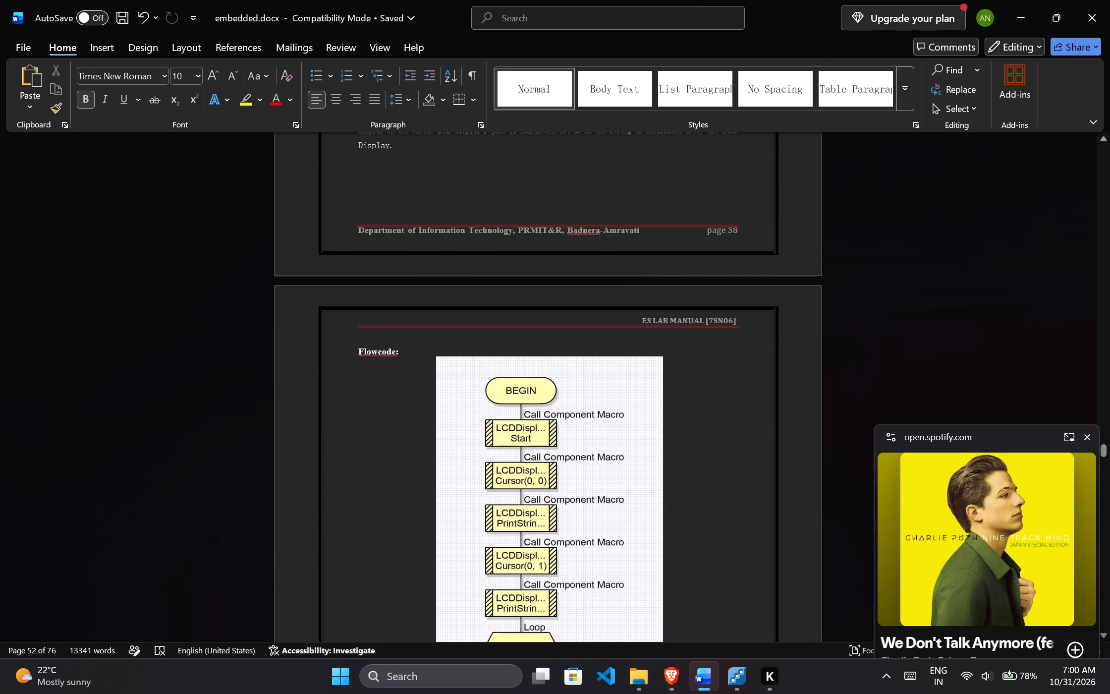
scroll(641, 340, up, 4)
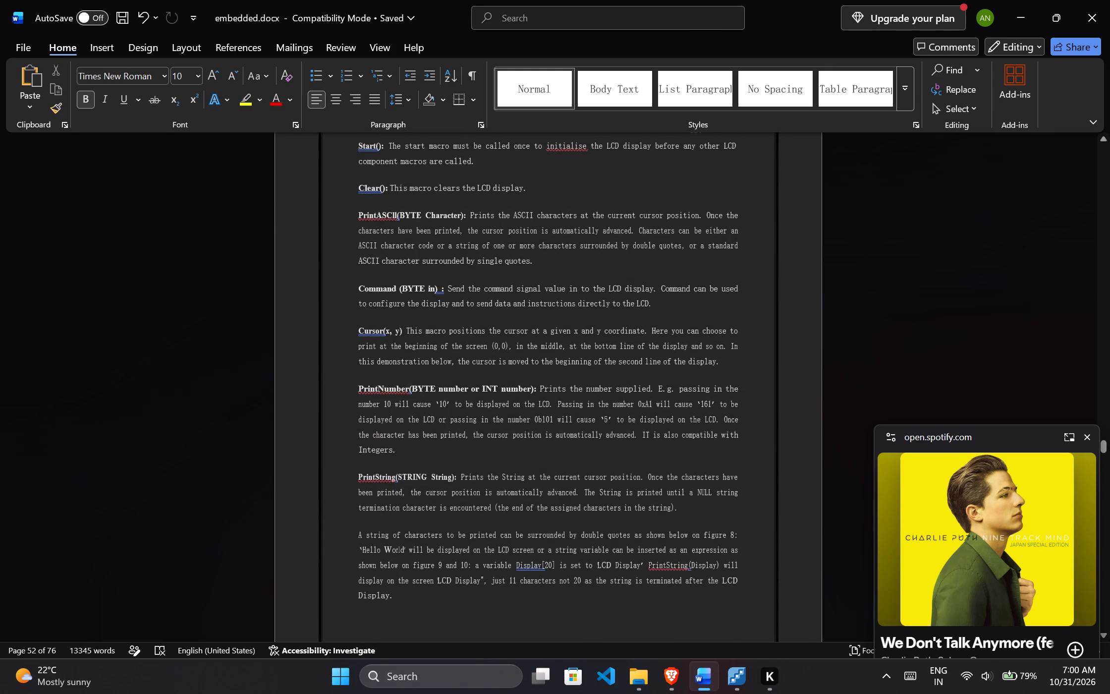
scroll(641, 340, up, 2)
scroll(641, 340, down, 5)
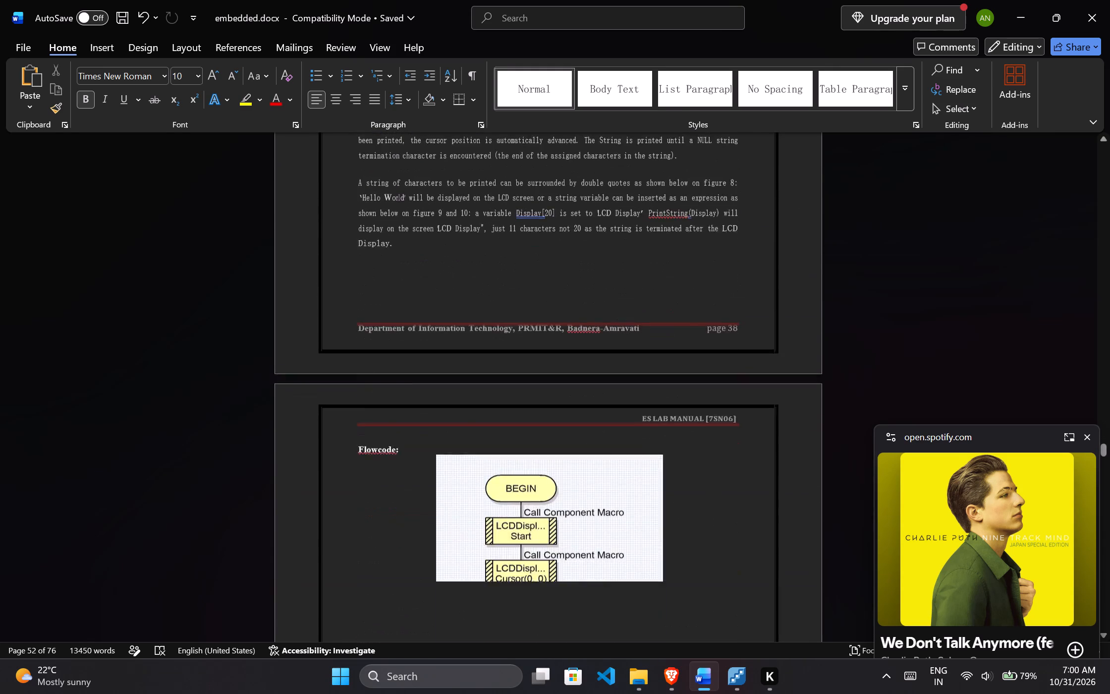
scroll(641, 340, up, 4)
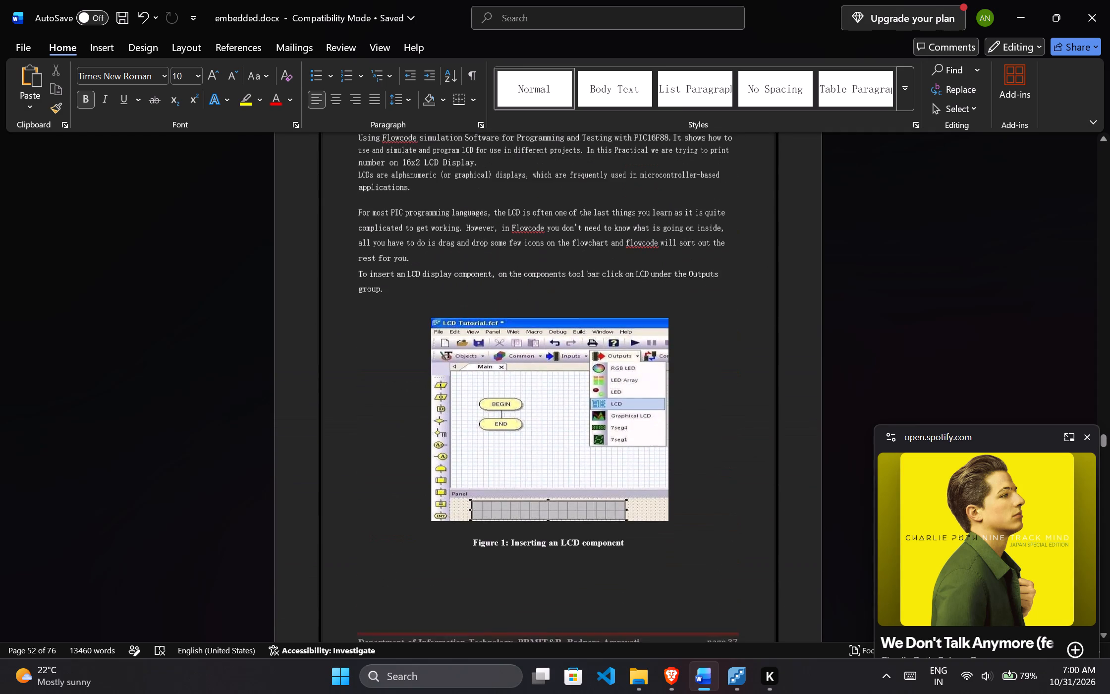
Review Experiment No. 6(B) from its theory and flowchart pages to the Output, Observation and Conclusion page.
scroll(641, 340, up, 1)
scroll(641, 340, down, 12)
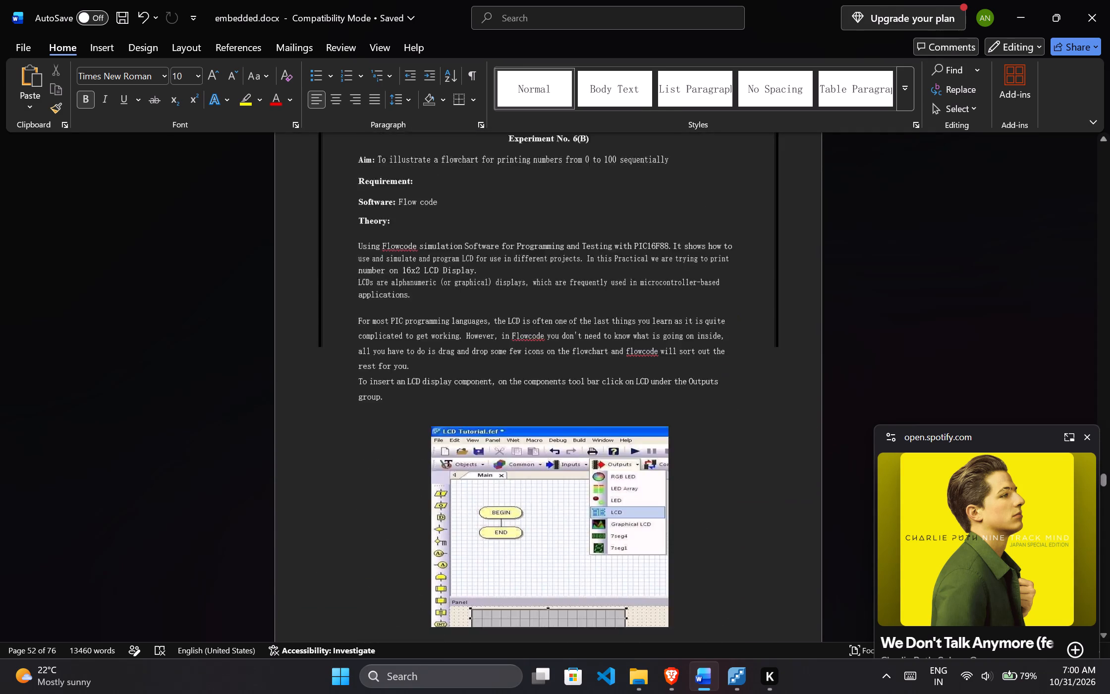
scroll(641, 340, up, 3)
scroll(641, 340, down, 4)
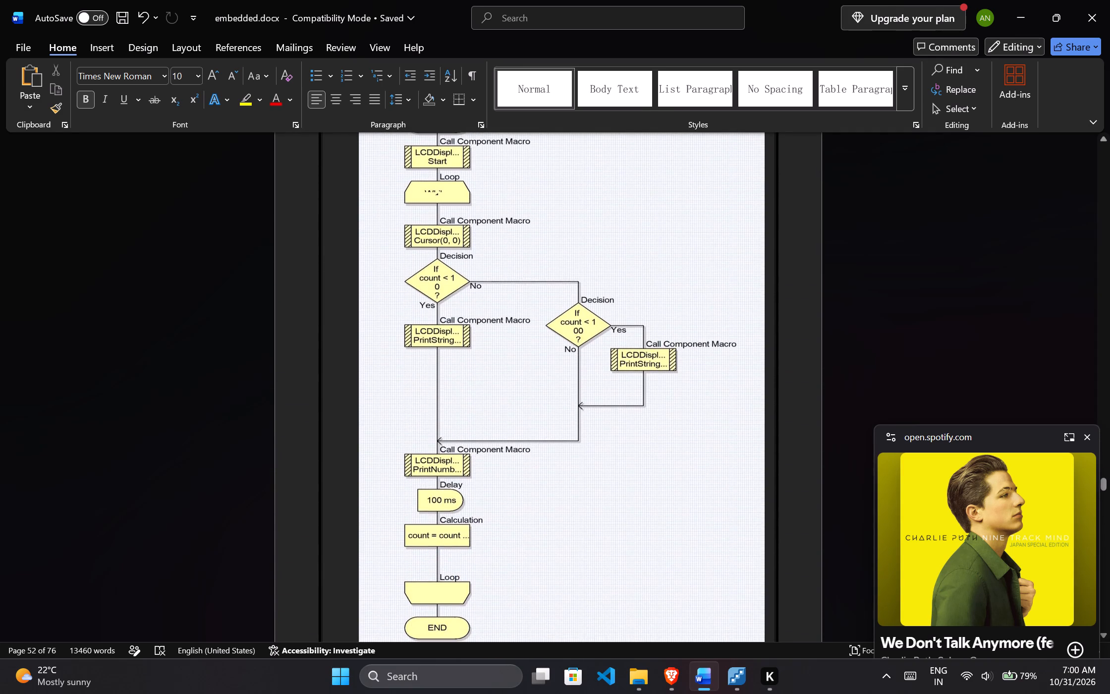
scroll(641, 340, down, 3)
scroll(641, 340, up, 1)
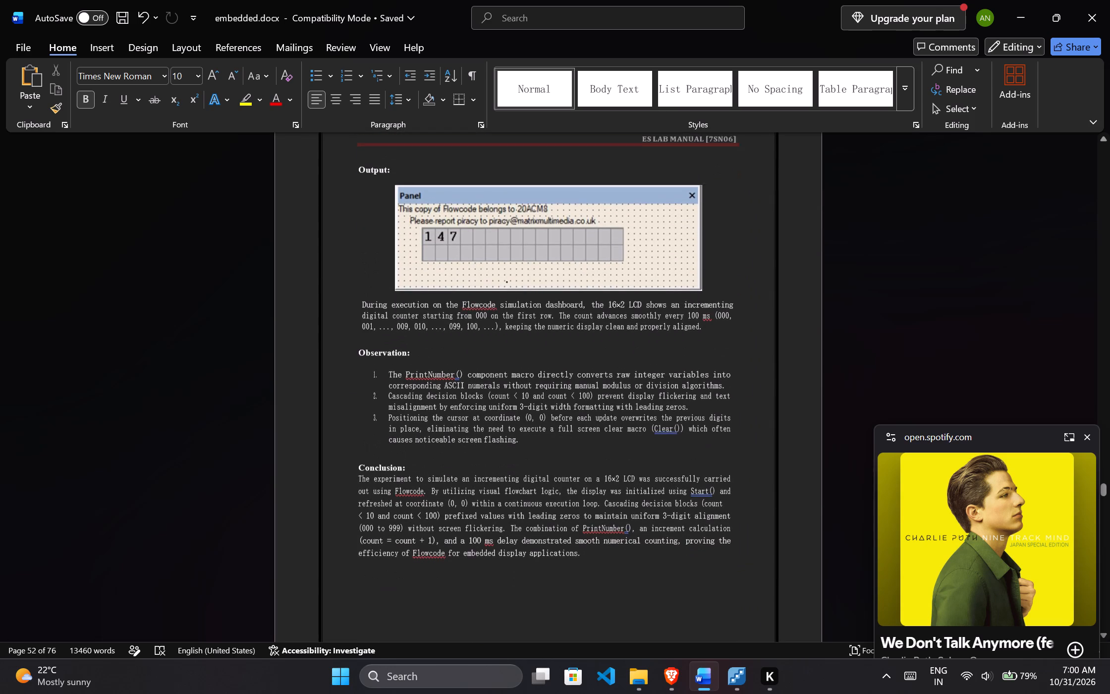
scroll(641, 340, up, 1)
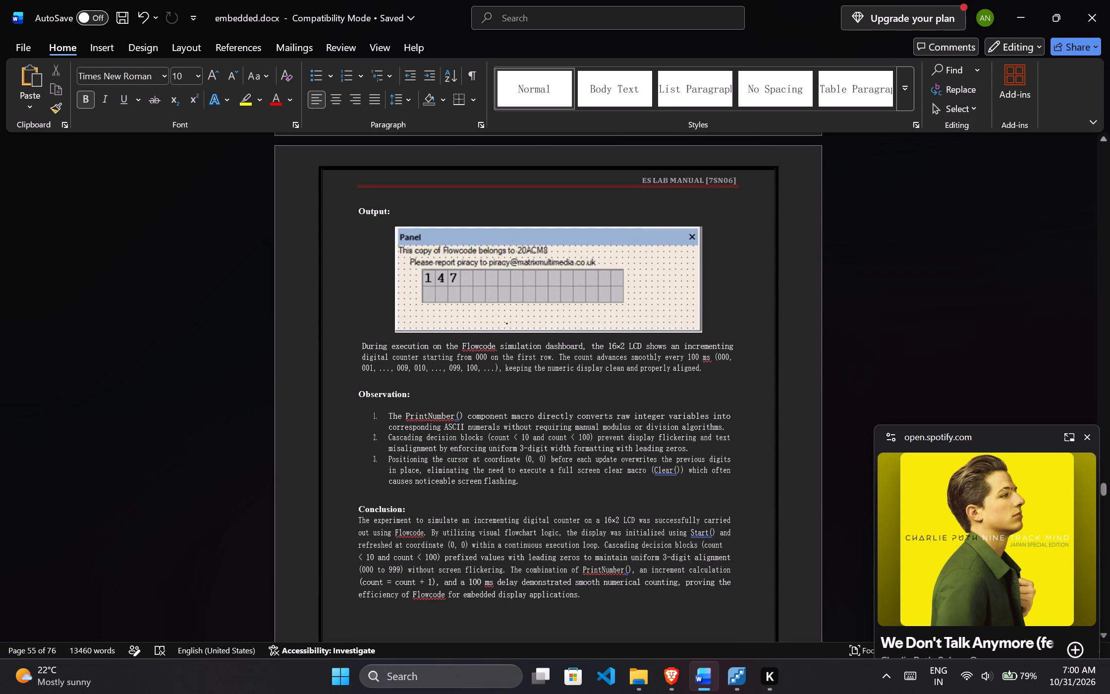
scroll(641, 340, down, 1)
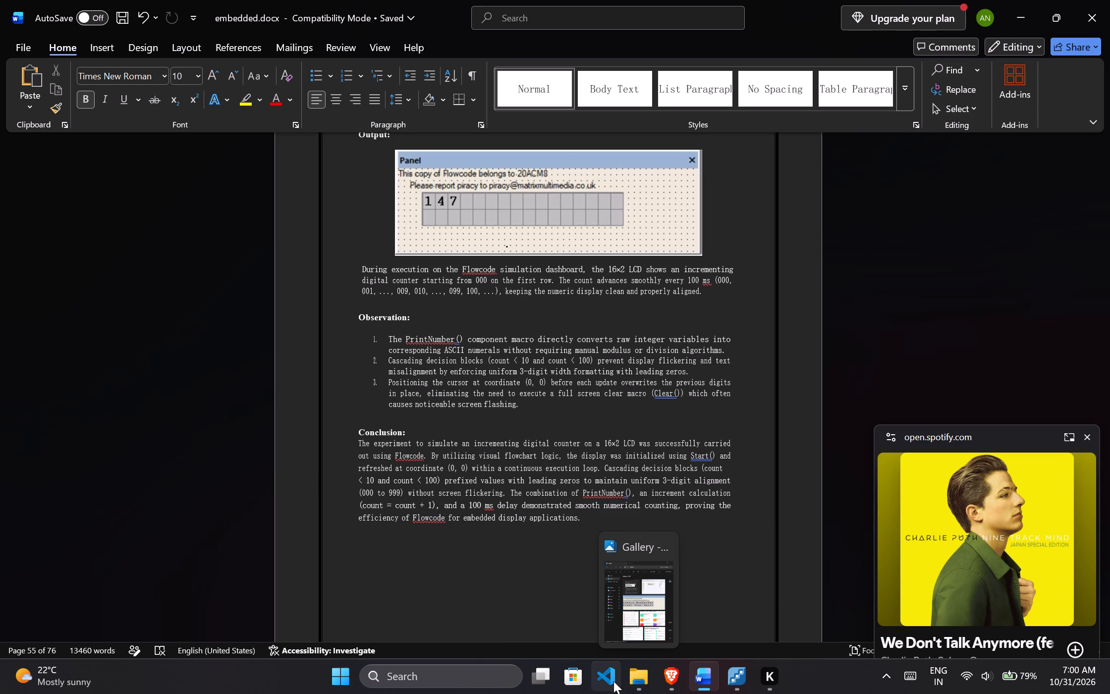
Switch to Flowcode and close it with the atharv.fcf project.
click(629, 680)
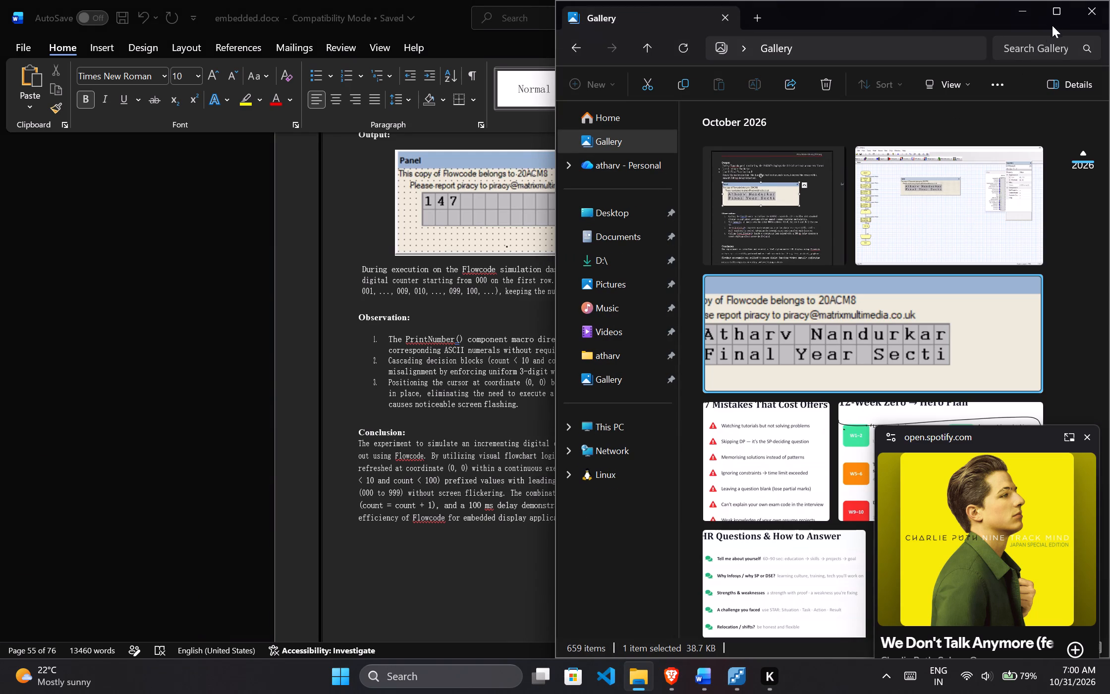
click(1054, 24)
click(1056, 21)
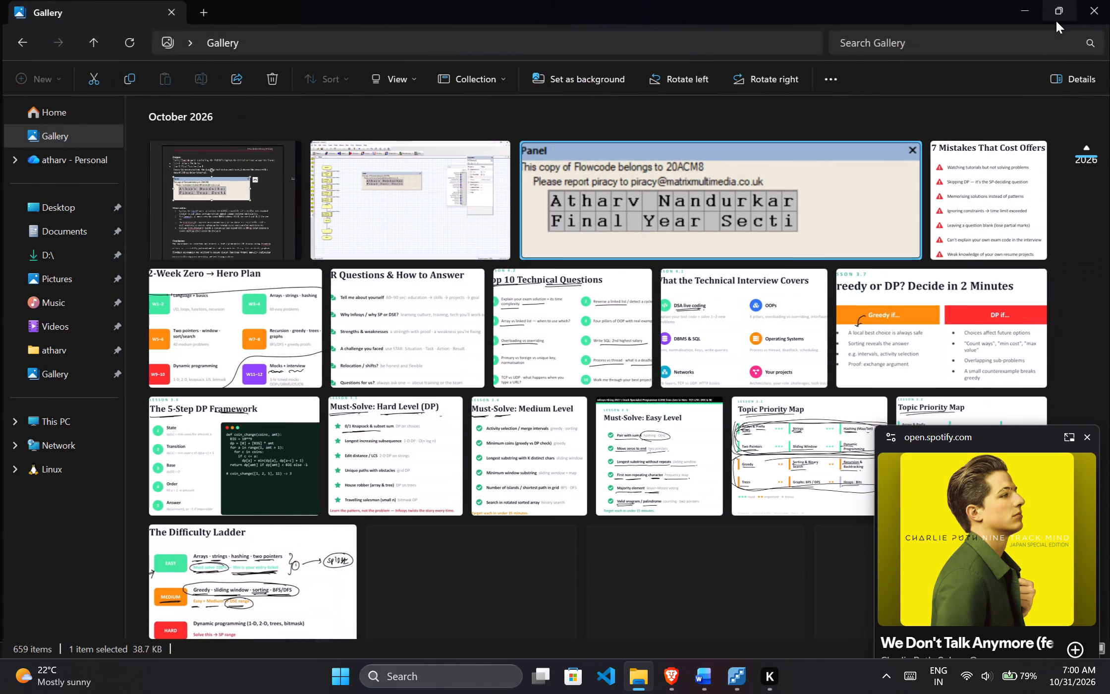
click(721, 672)
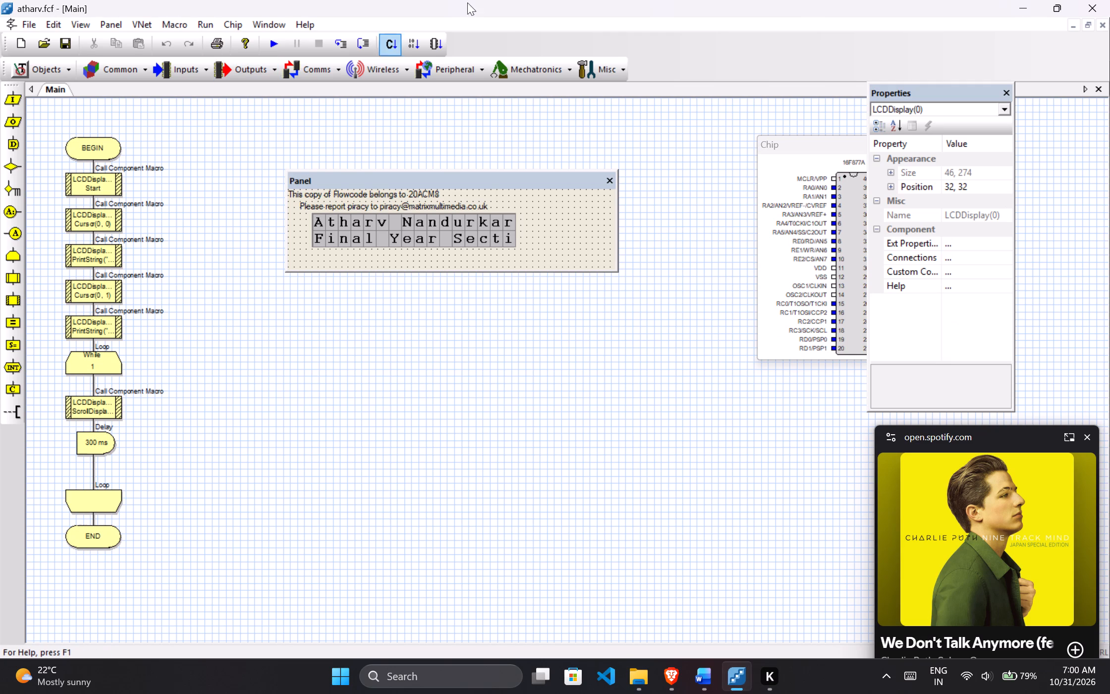
click(1109, 0)
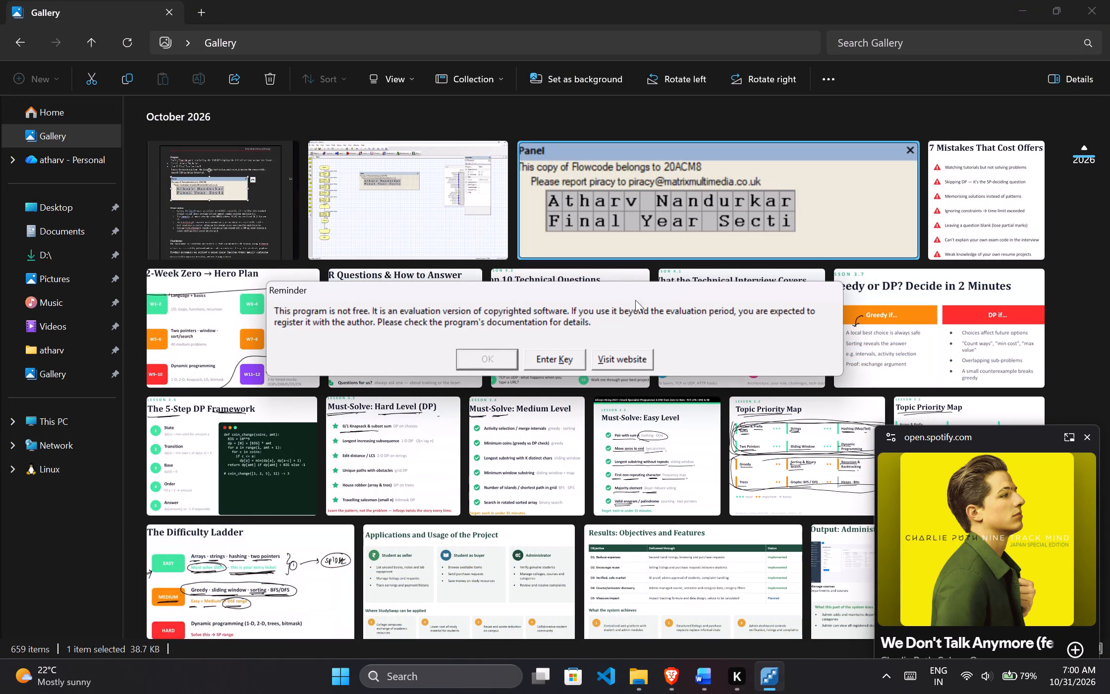
Open the atharv6b.fcf project from the D: drive in Flowcode, dismissing the evaluation reminders.
click(52, 265)
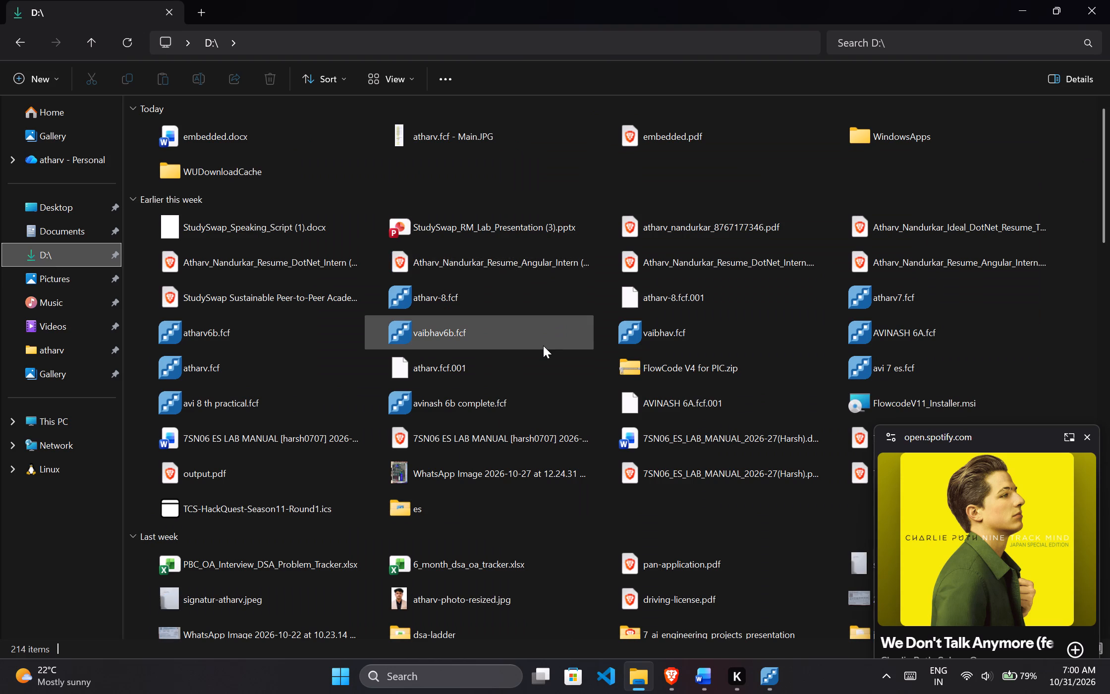
double_click(264, 332)
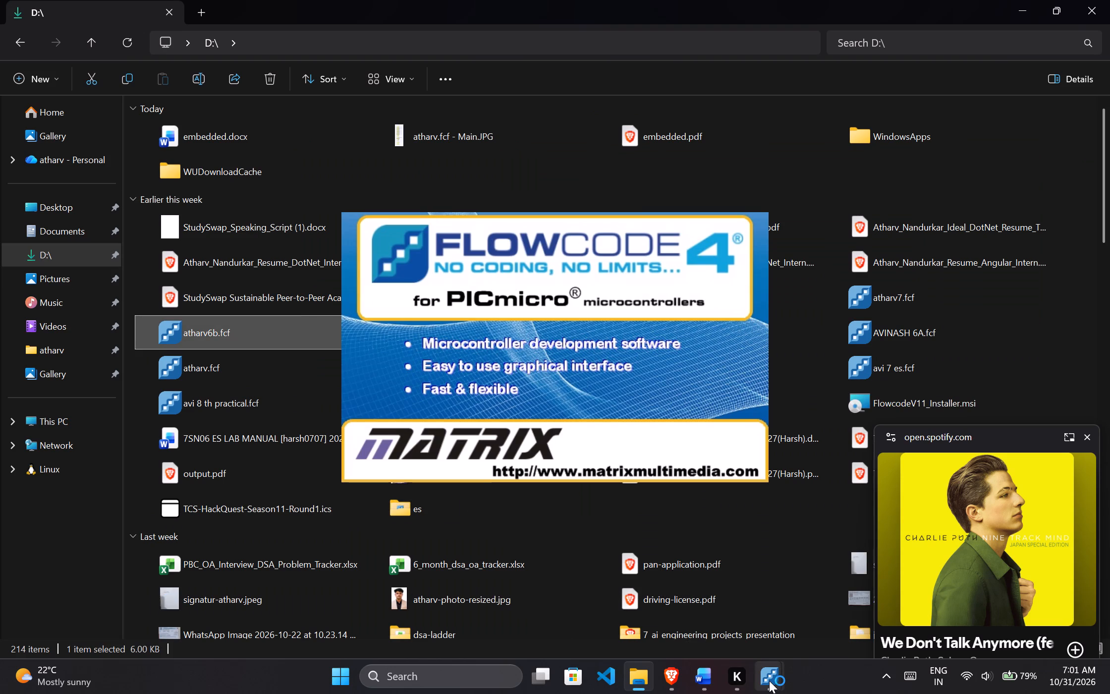
click(726, 623)
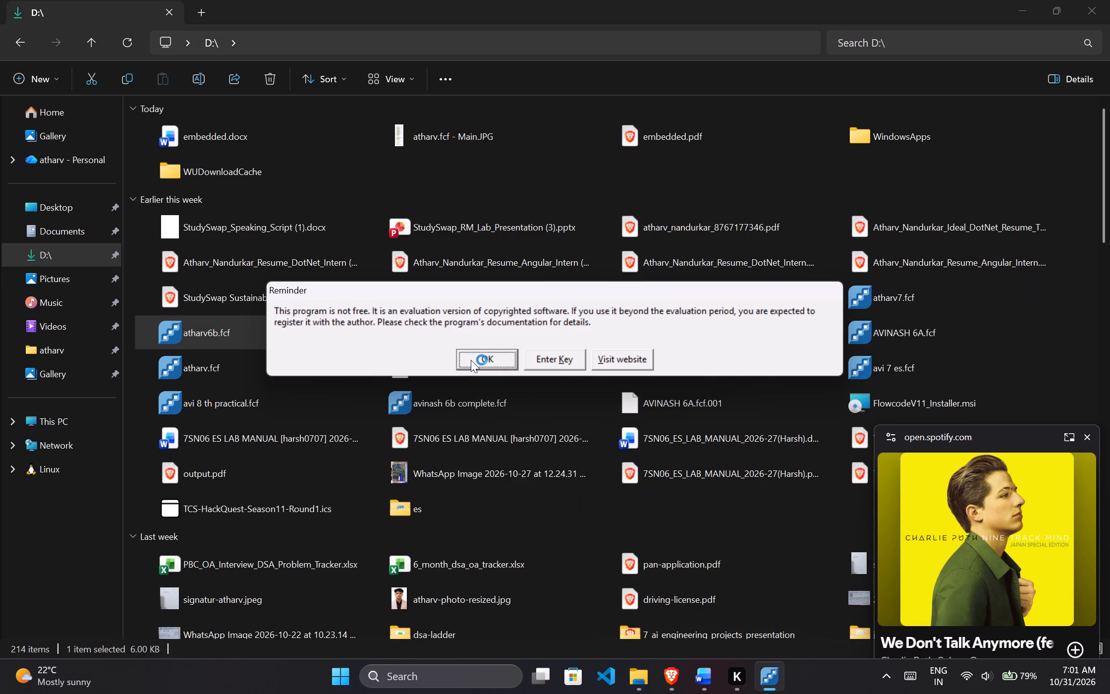
click(470, 360)
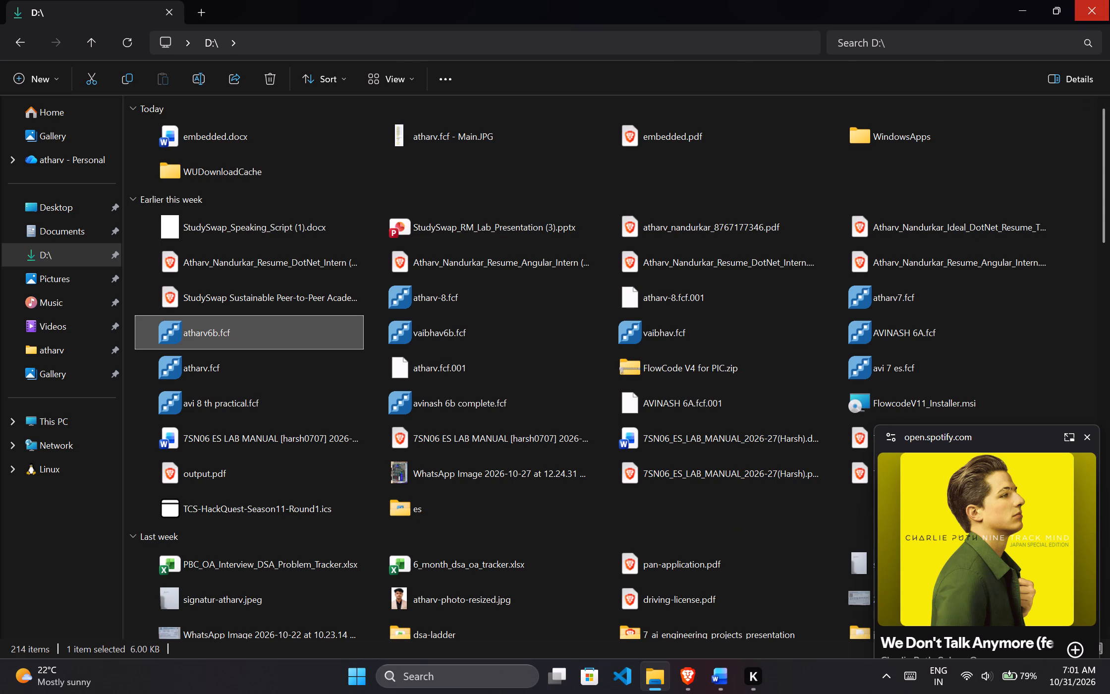
click(1109, 0)
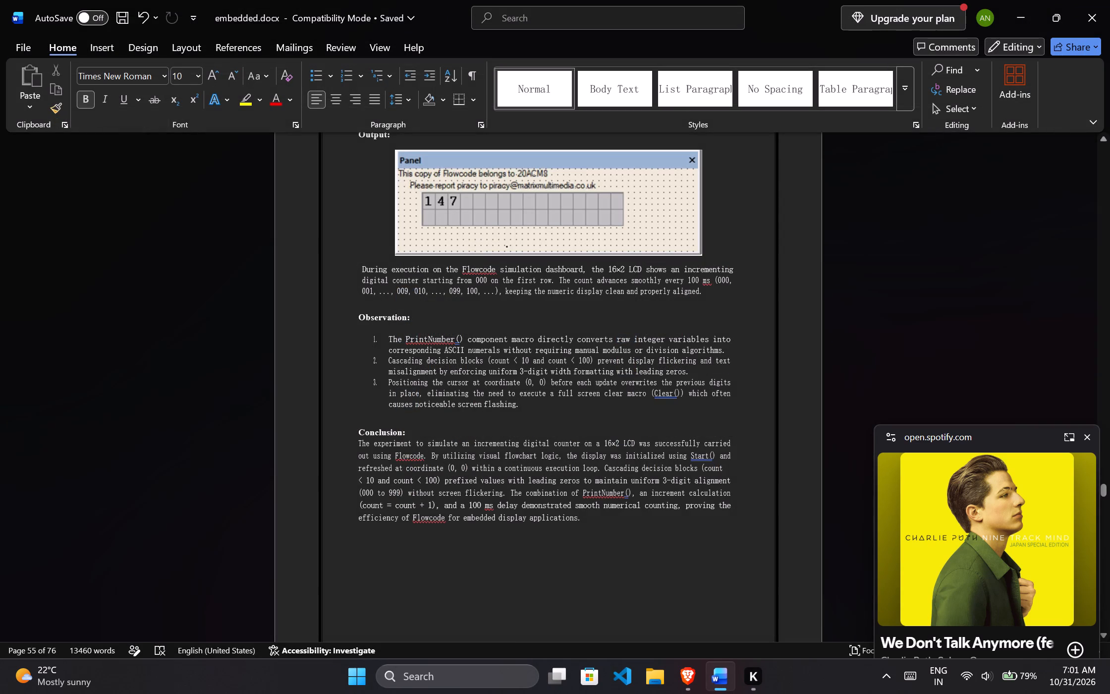
scroll(651, 517, up, 1)
click(520, 296)
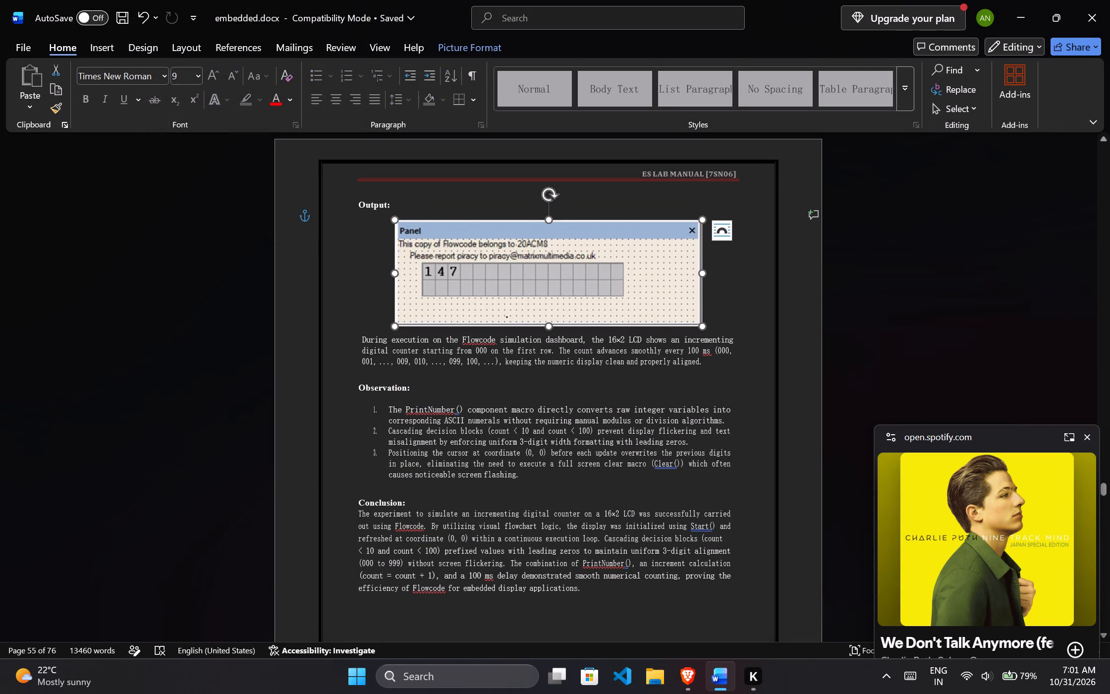
click(687, 689)
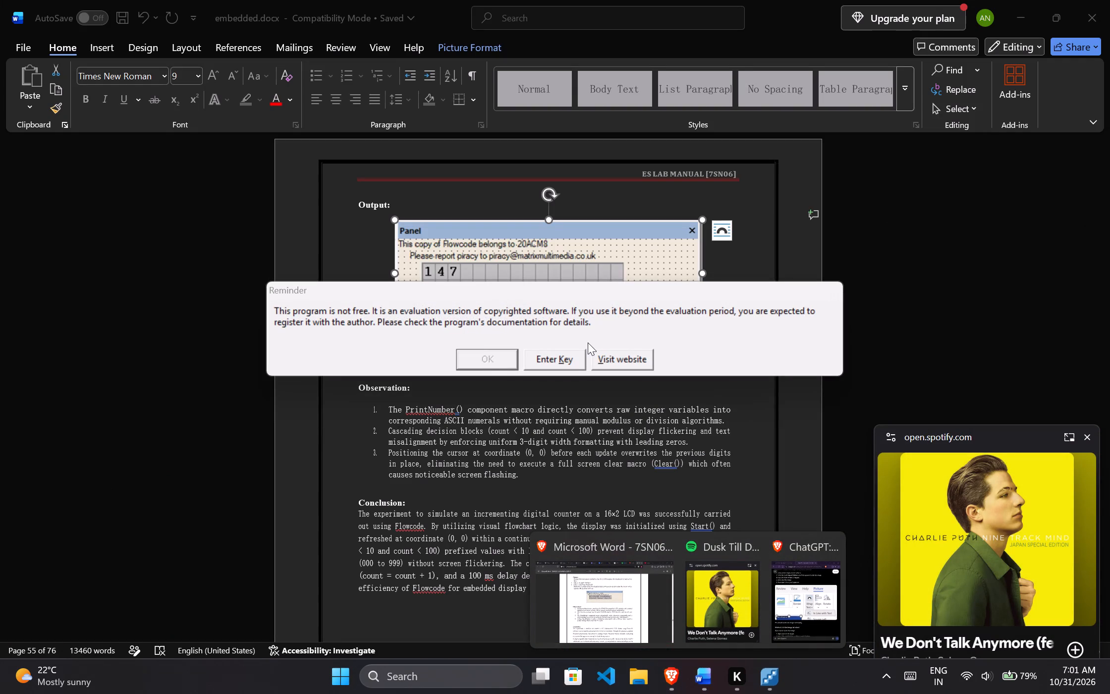
click(498, 358)
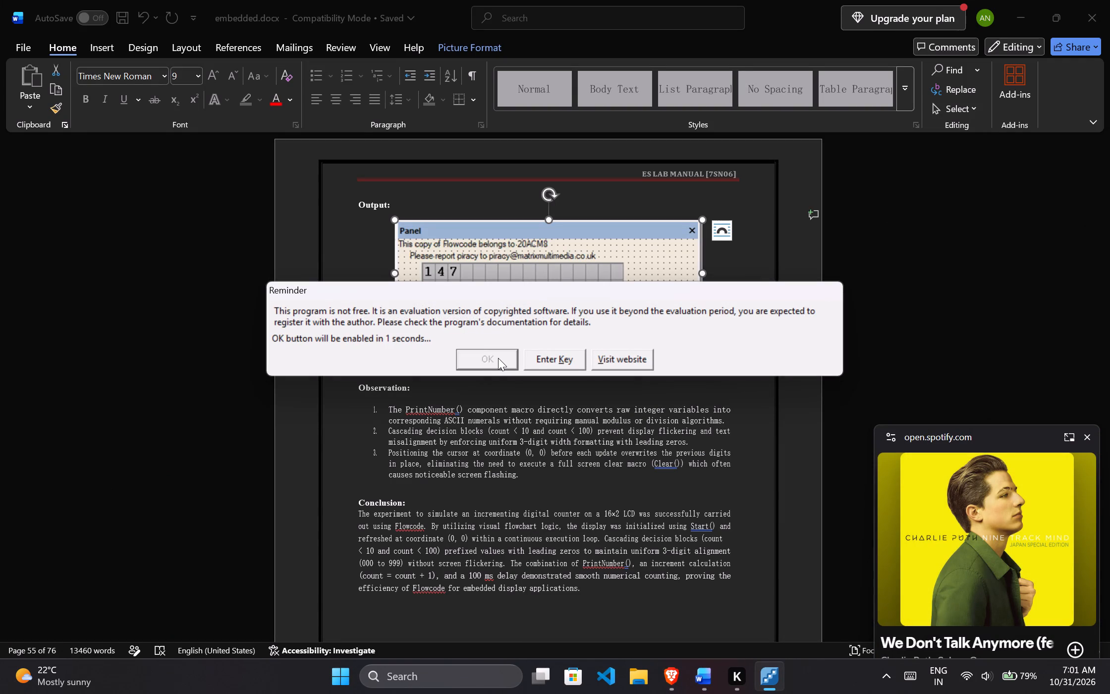
click(498, 358)
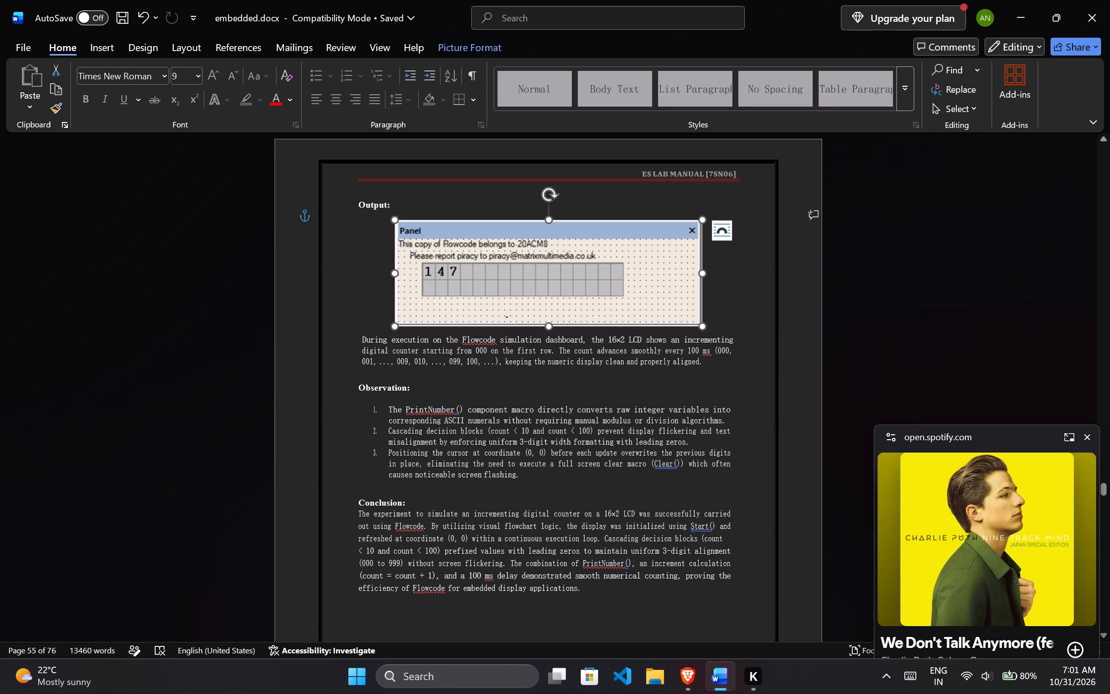
click(1013, 542)
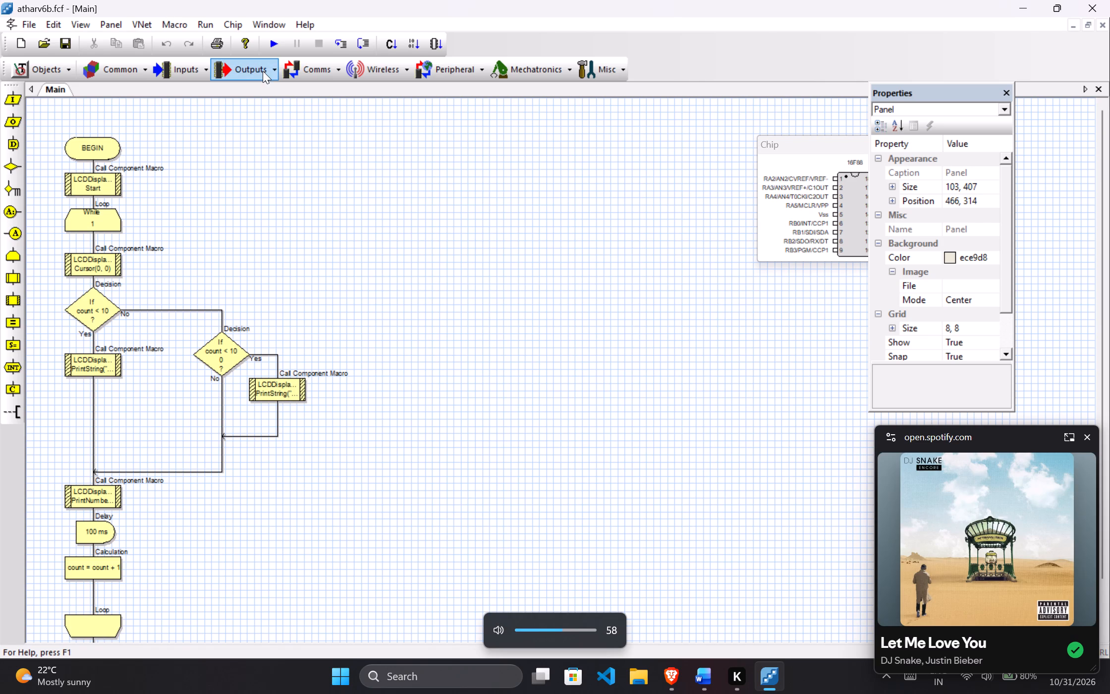
Show the Panel window with the LCD and run the counter simulation.
click(270, 47)
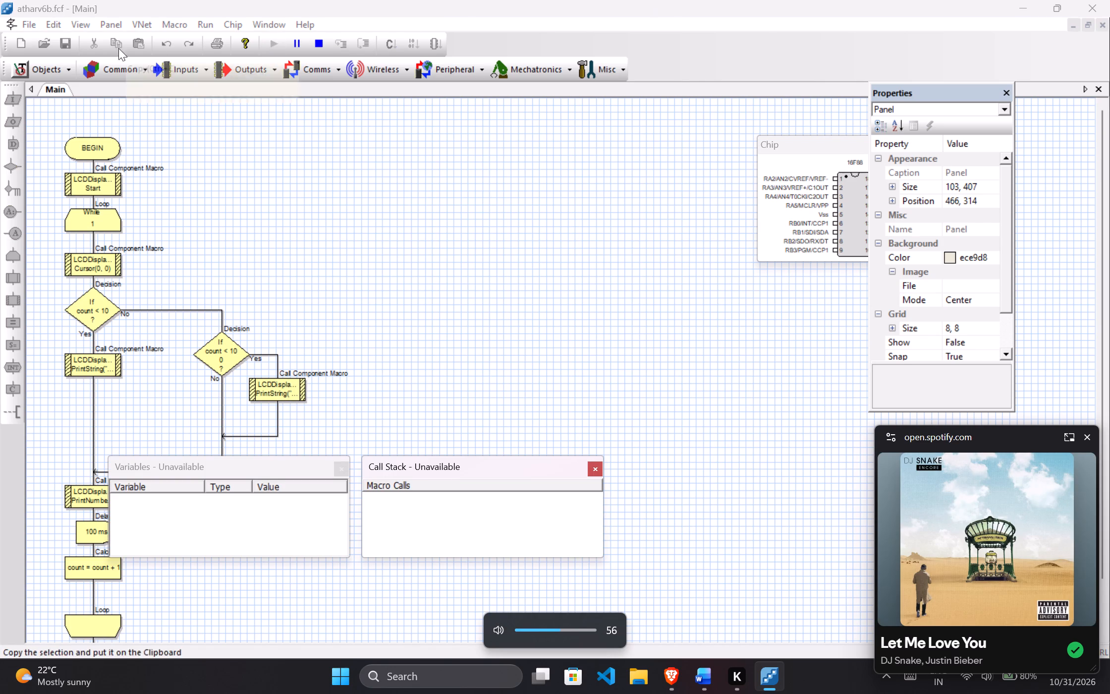
click(312, 42)
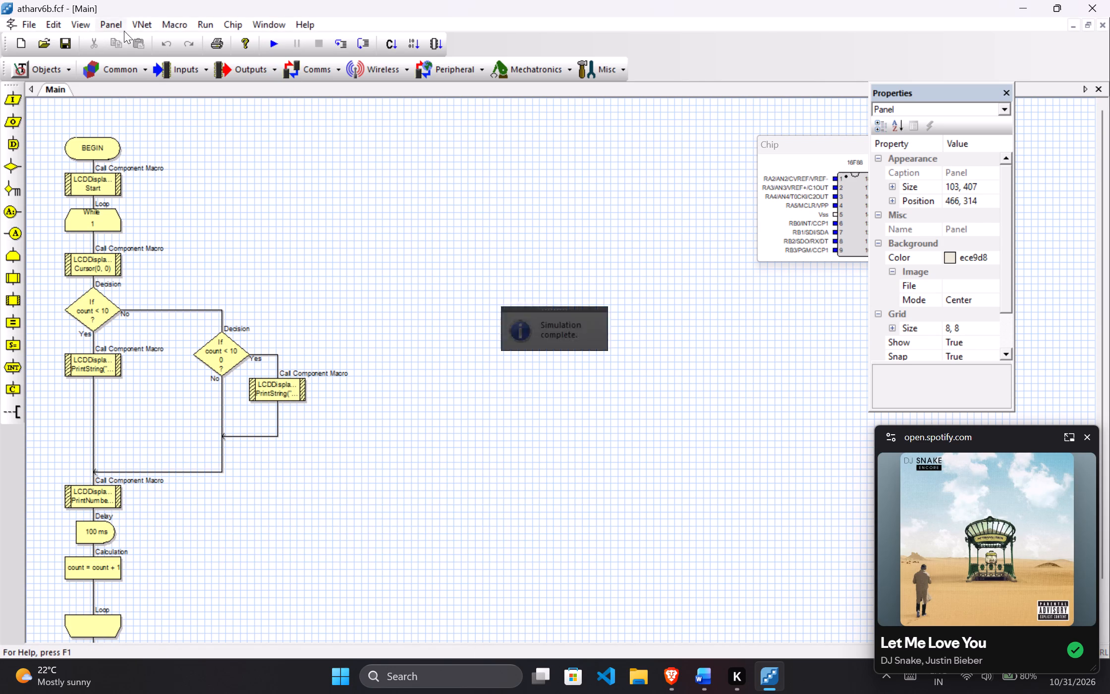
click(71, 21)
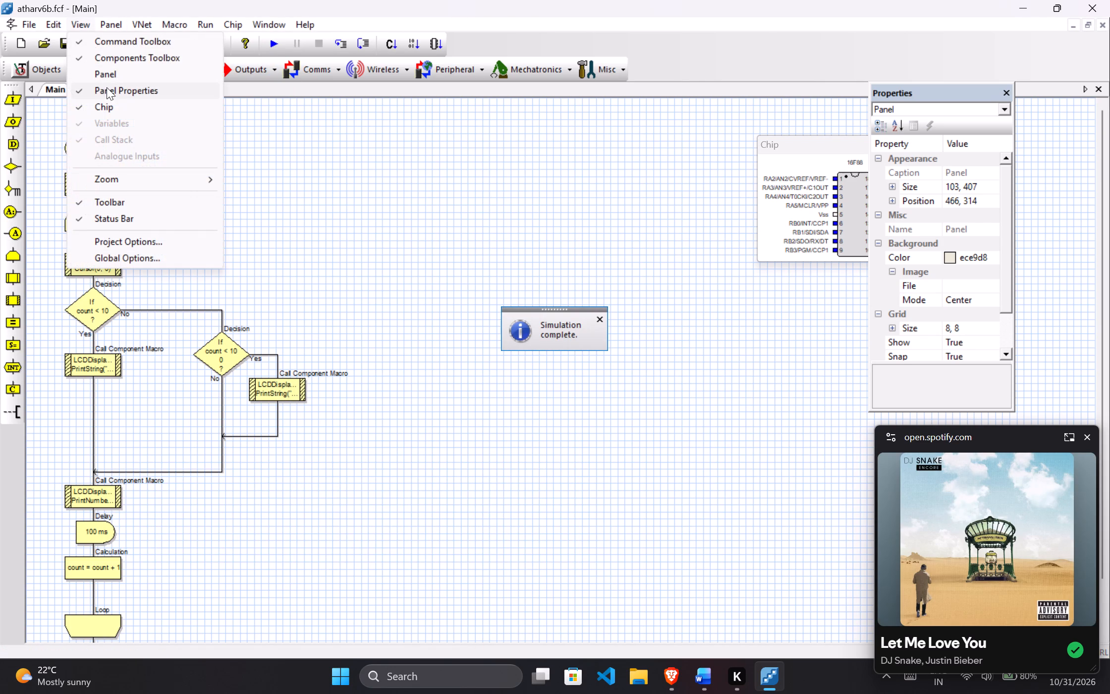
click(105, 73)
click(271, 40)
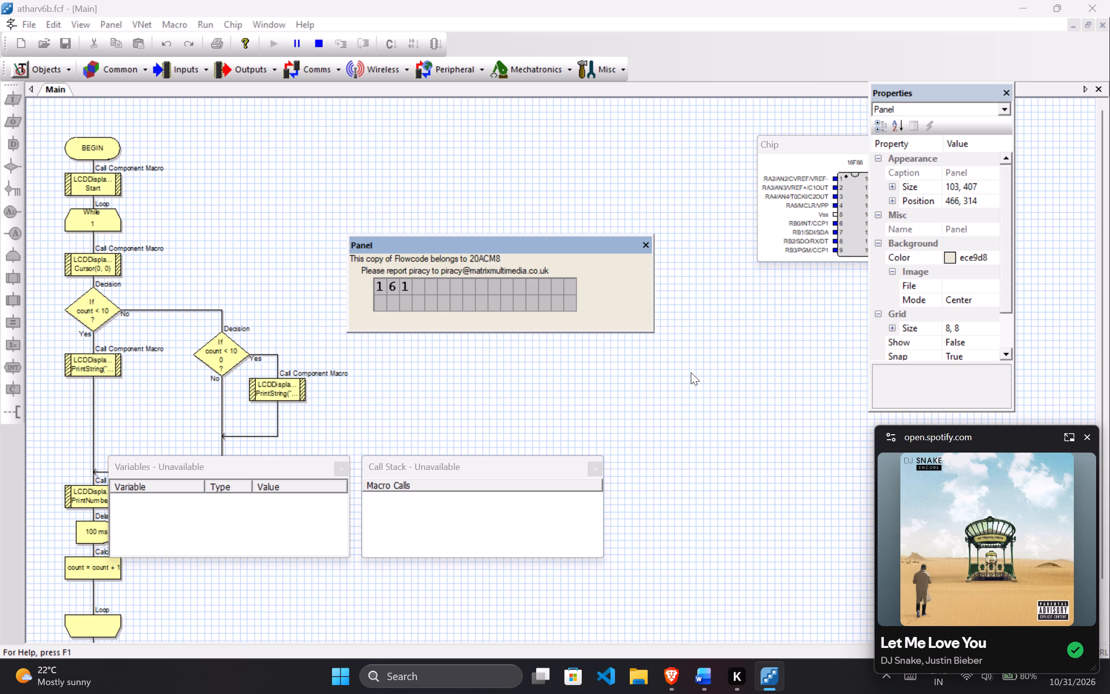
Capture a screen snip of the whole Panel window with the LCD counter at 165.
key(shift+super+s)
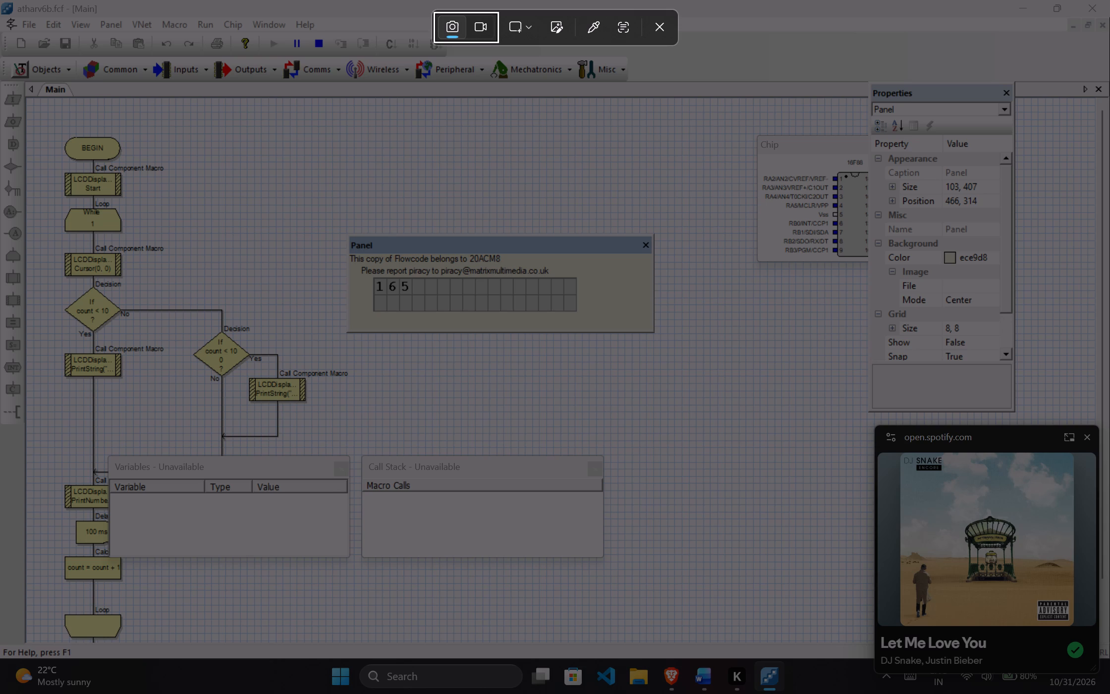
drag(350, 234, 632, 332)
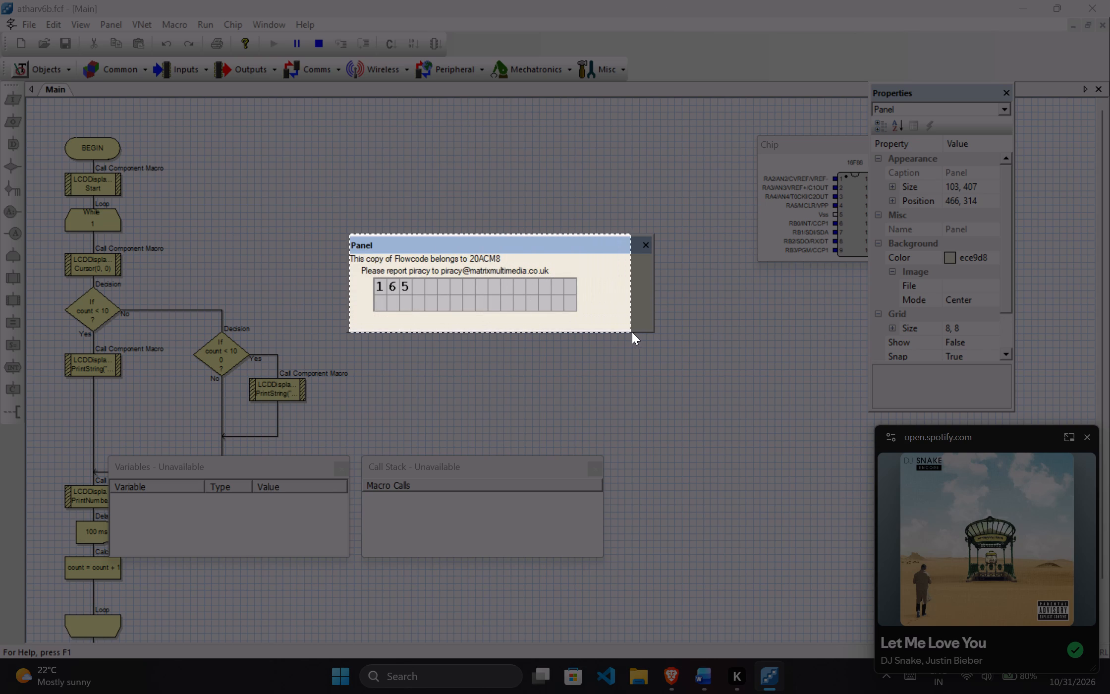
drag(632, 332, 654, 331)
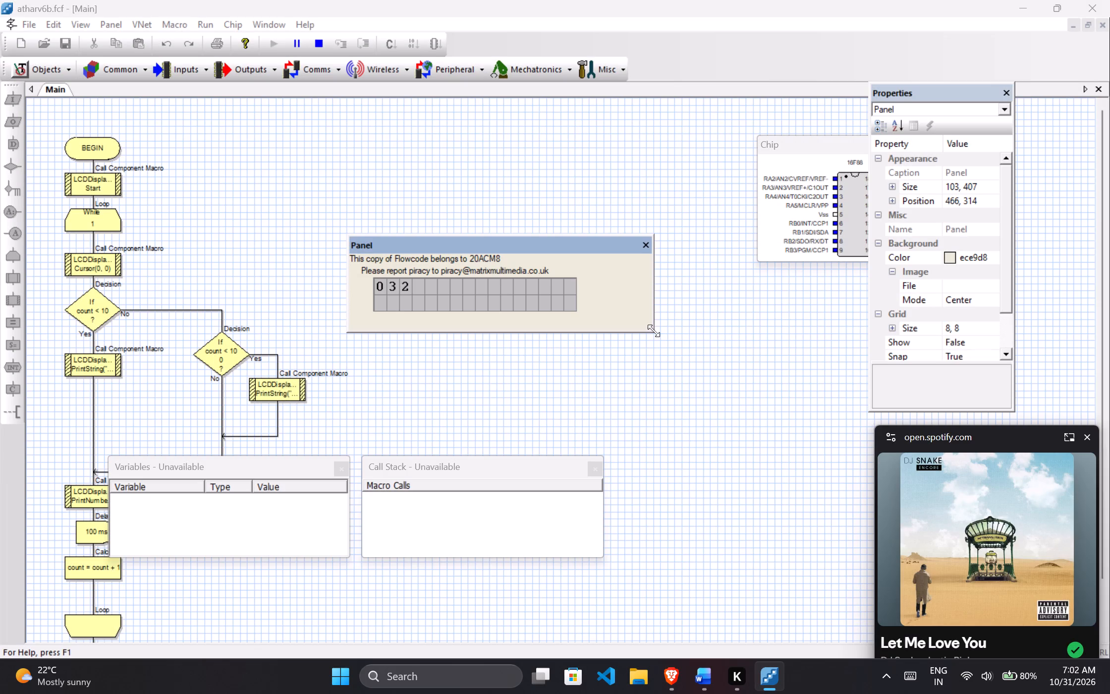
In the Word document, replace the panel image reading 147 under Experiment 6(B)'s Output heading with the captured snip.
click(705, 680)
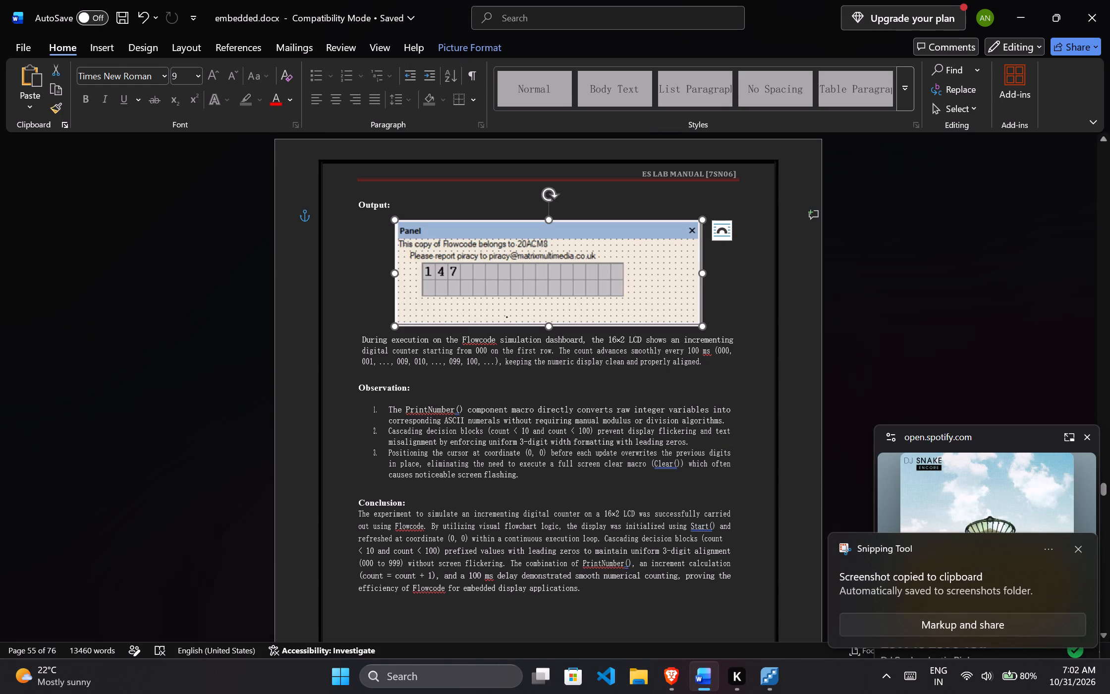
scroll(620, 437, down, 1)
scroll(522, 237, up, 1)
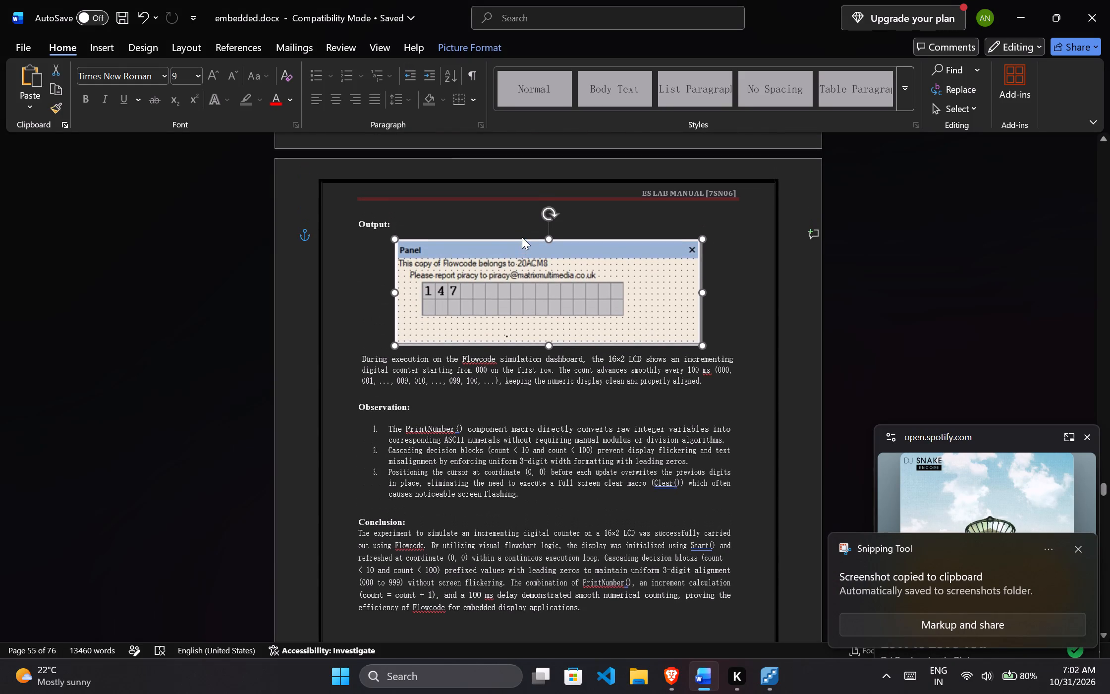
click(493, 268)
key(ctrl+v)
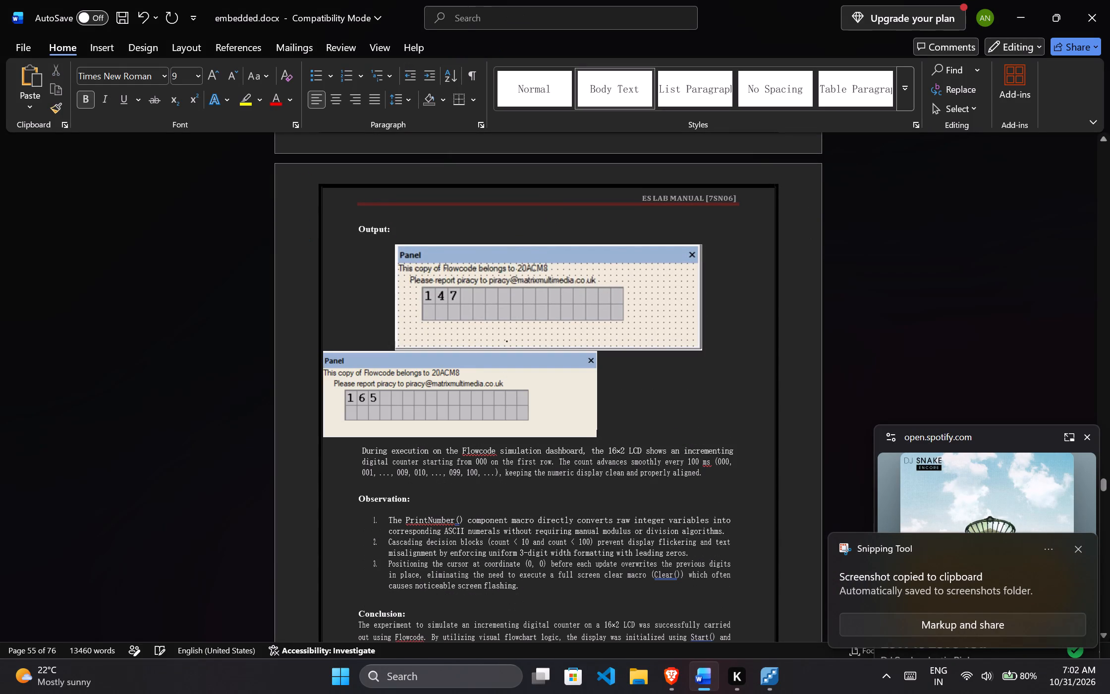
click(488, 300)
key(BackSpace)
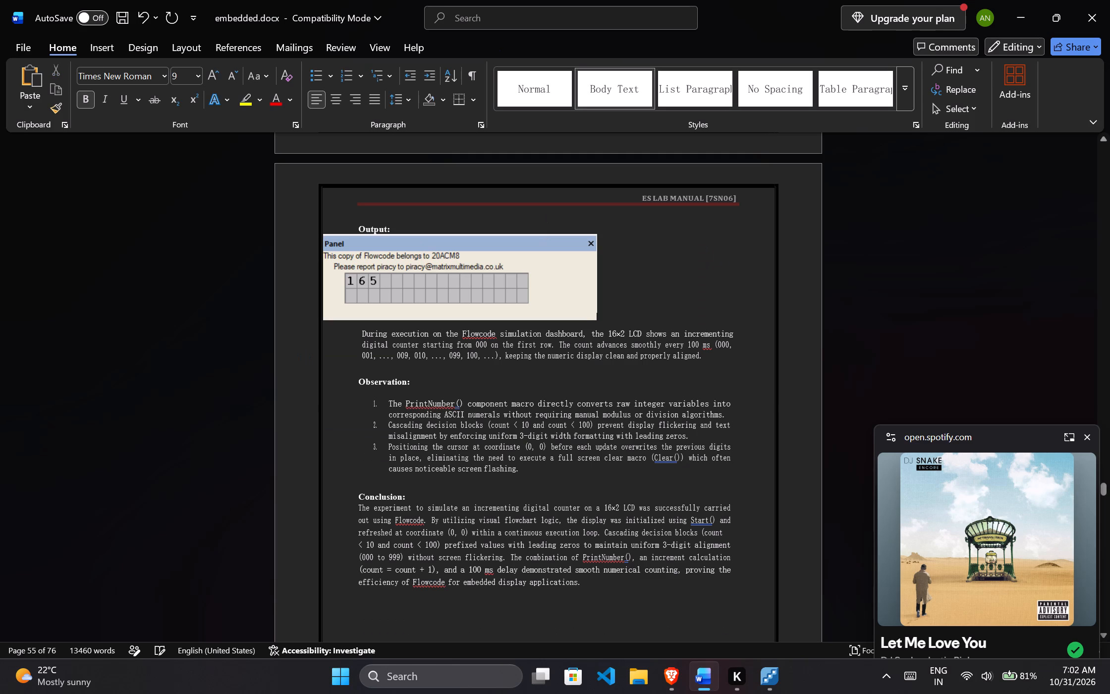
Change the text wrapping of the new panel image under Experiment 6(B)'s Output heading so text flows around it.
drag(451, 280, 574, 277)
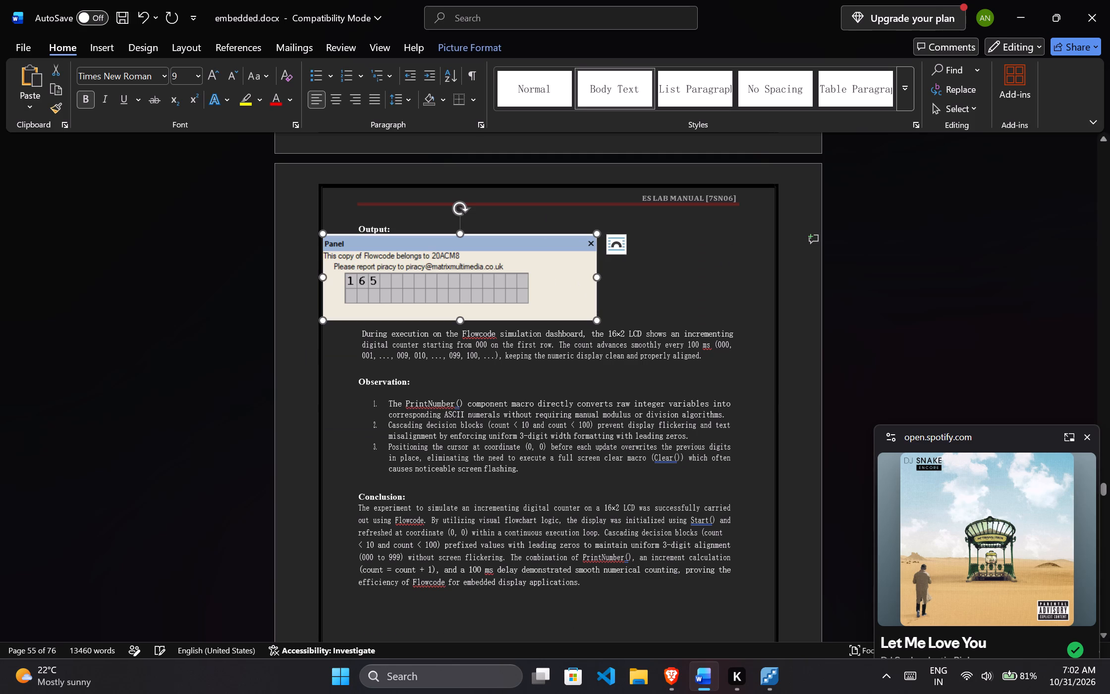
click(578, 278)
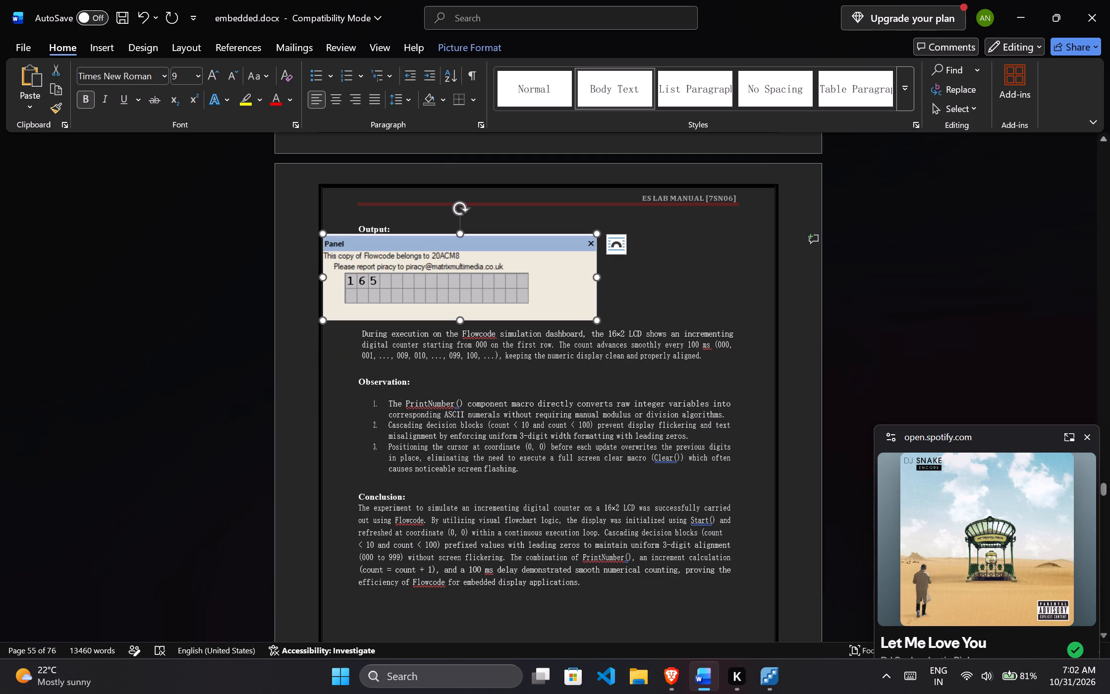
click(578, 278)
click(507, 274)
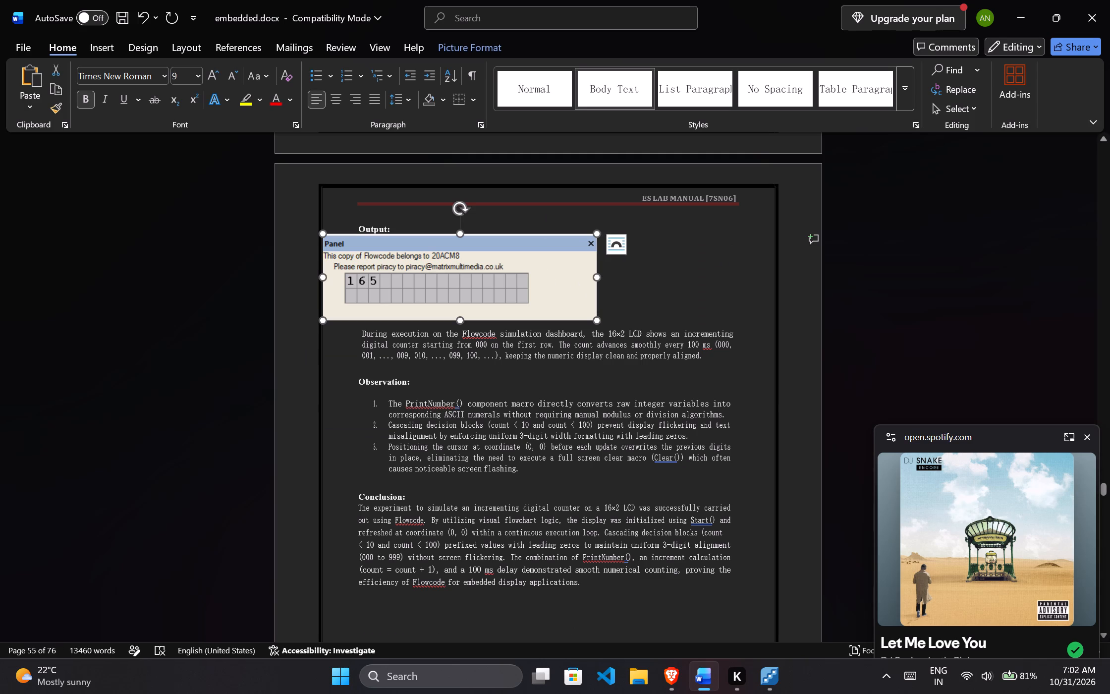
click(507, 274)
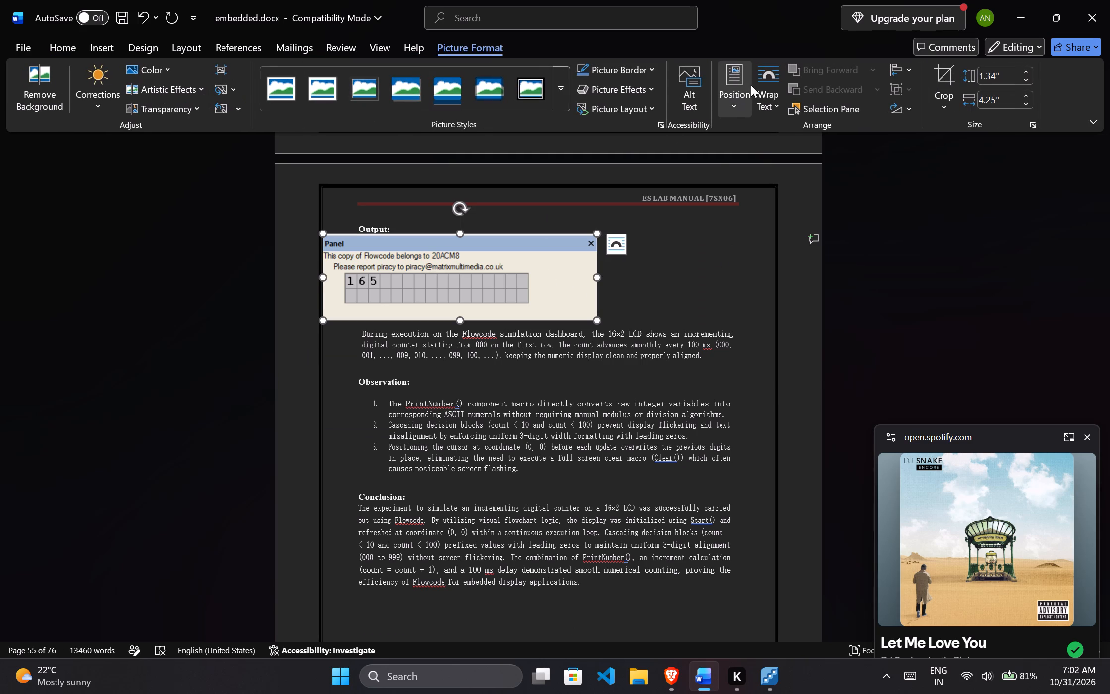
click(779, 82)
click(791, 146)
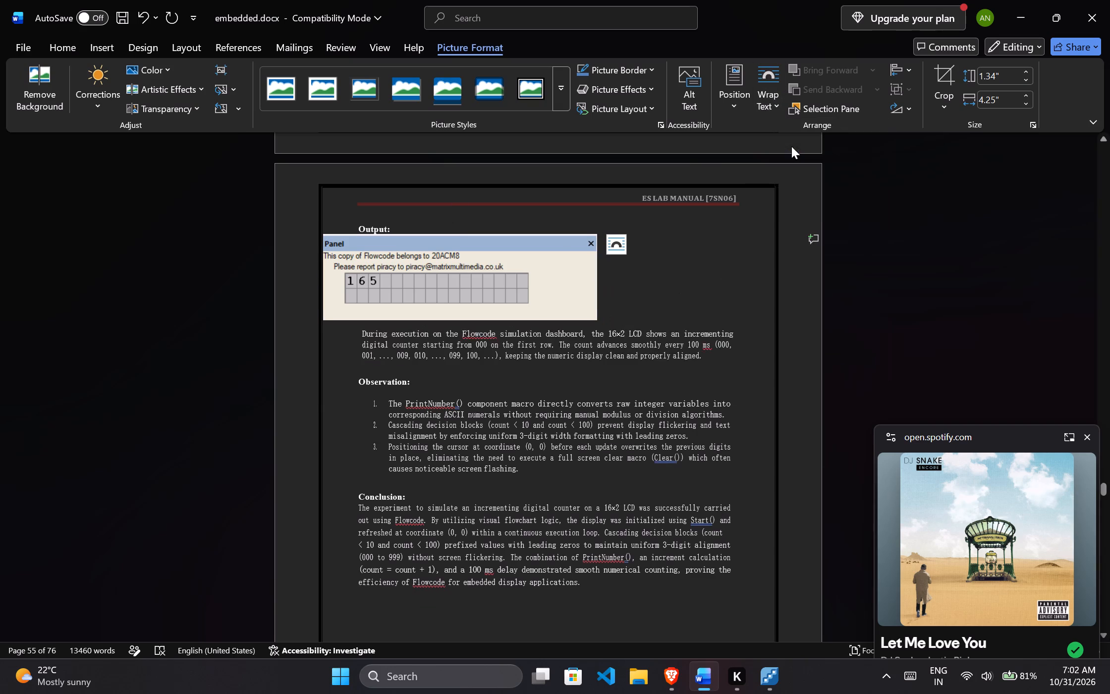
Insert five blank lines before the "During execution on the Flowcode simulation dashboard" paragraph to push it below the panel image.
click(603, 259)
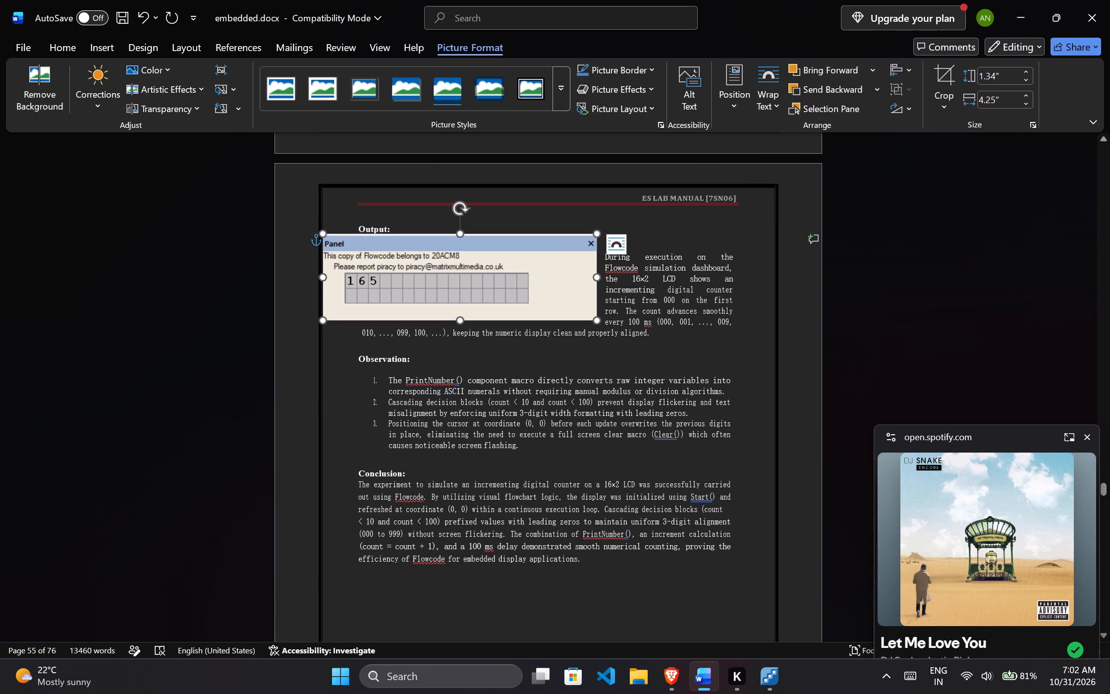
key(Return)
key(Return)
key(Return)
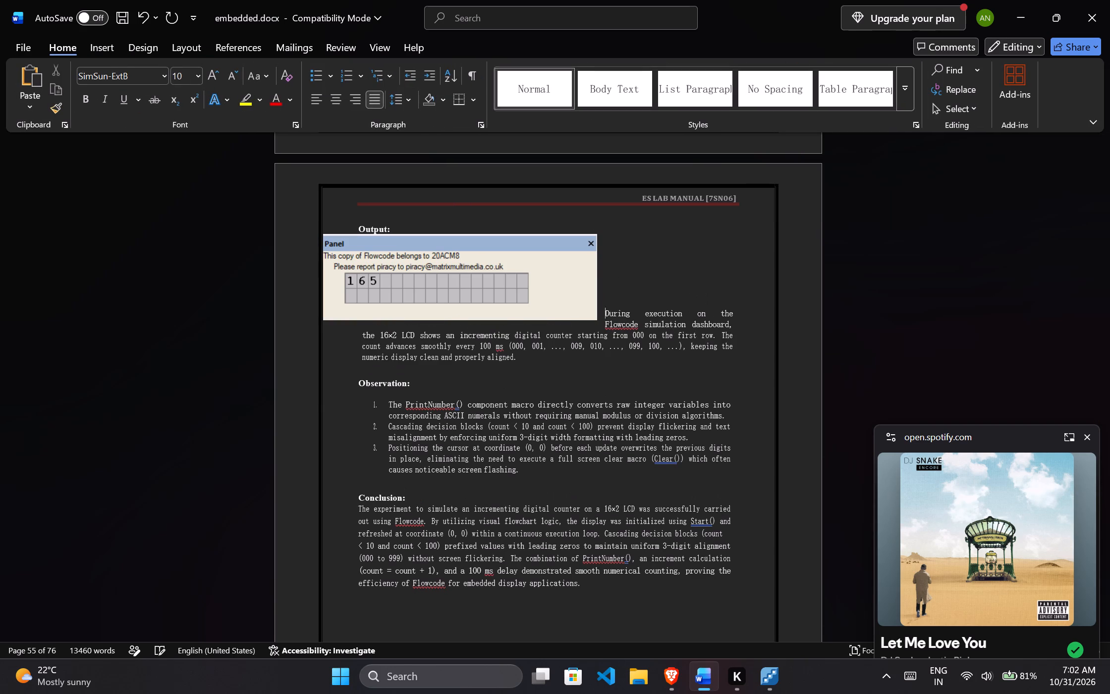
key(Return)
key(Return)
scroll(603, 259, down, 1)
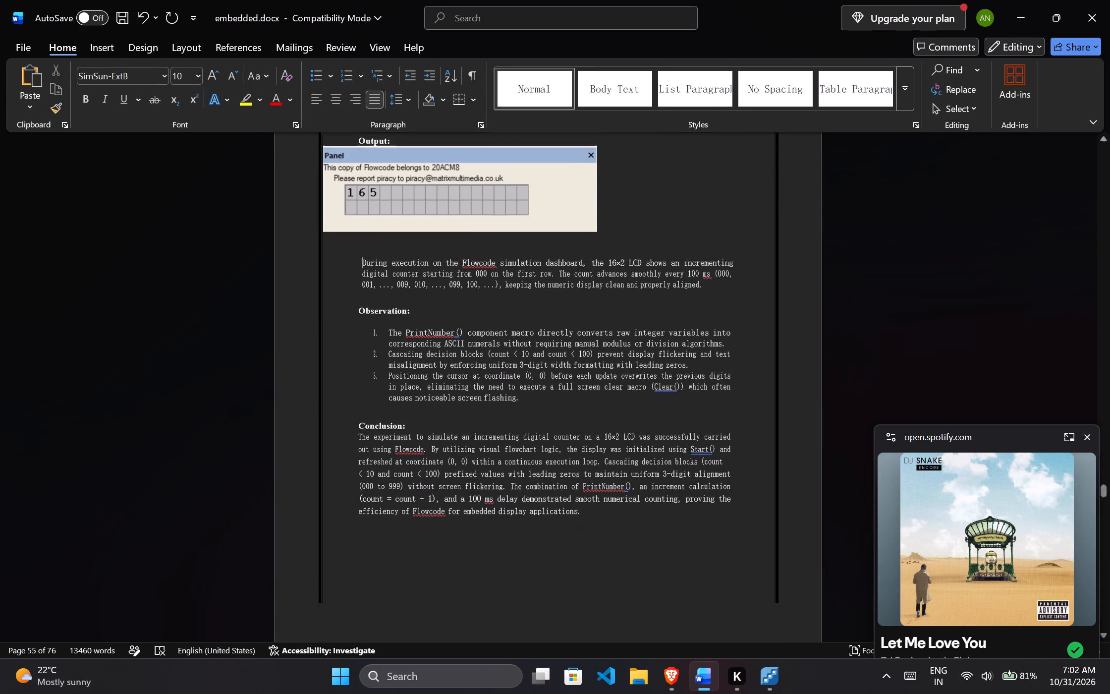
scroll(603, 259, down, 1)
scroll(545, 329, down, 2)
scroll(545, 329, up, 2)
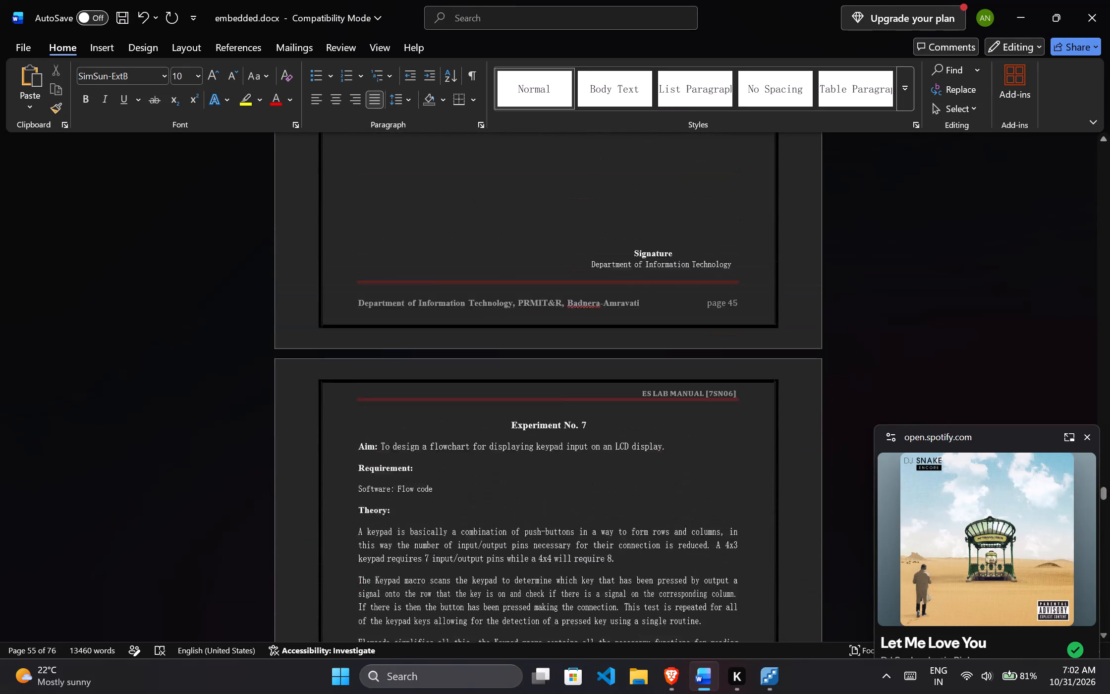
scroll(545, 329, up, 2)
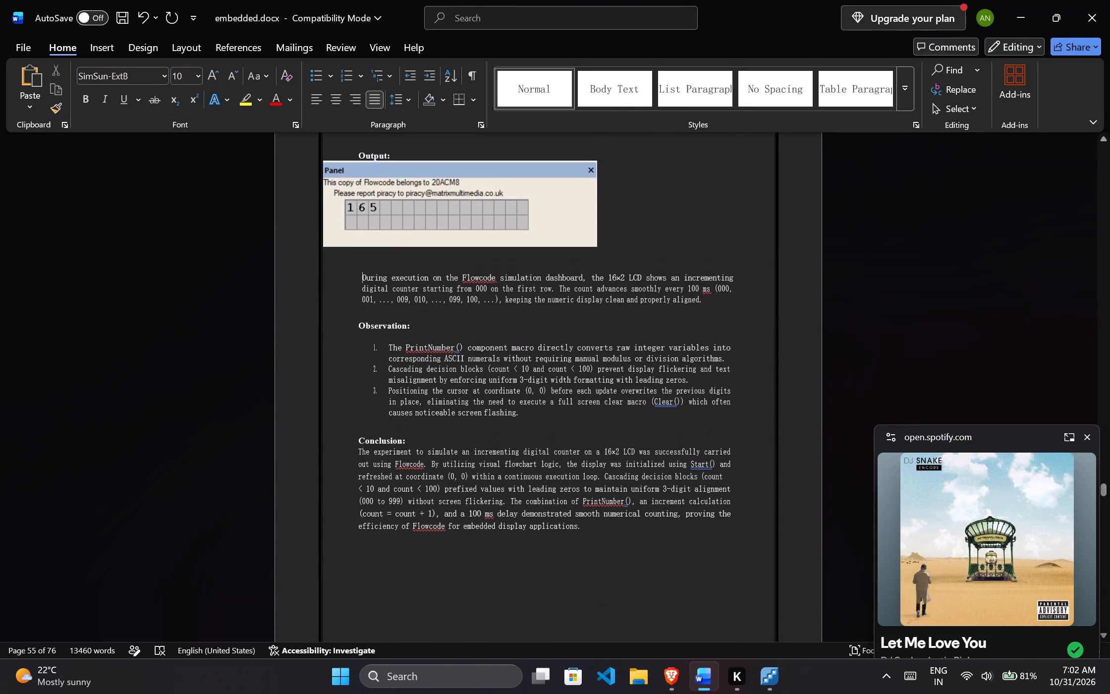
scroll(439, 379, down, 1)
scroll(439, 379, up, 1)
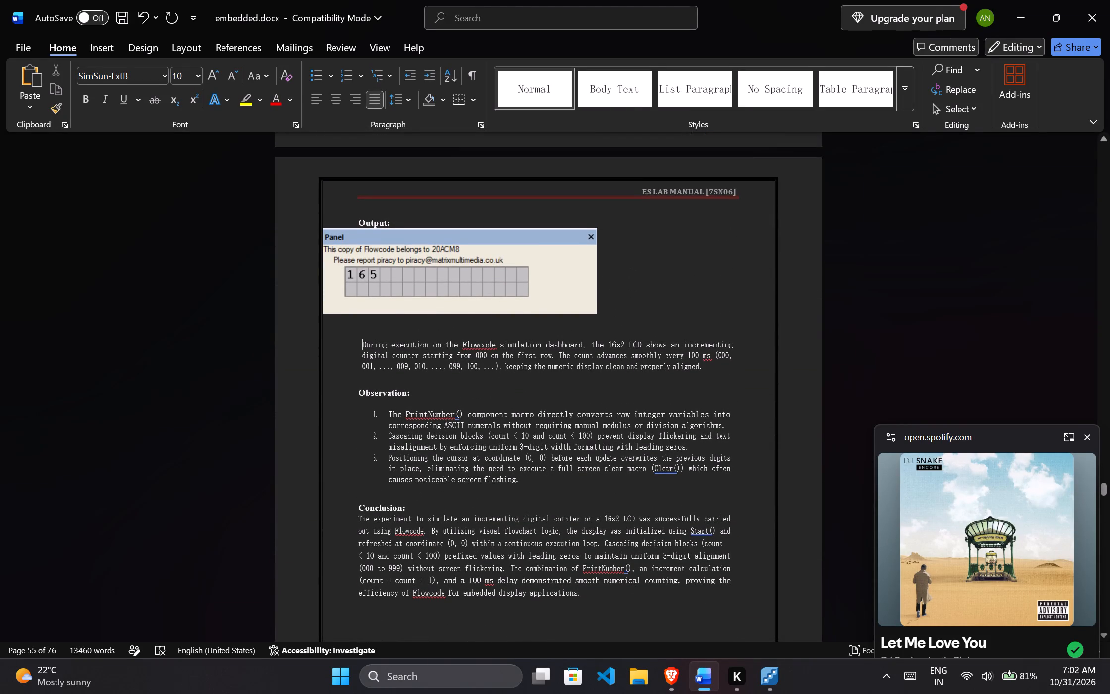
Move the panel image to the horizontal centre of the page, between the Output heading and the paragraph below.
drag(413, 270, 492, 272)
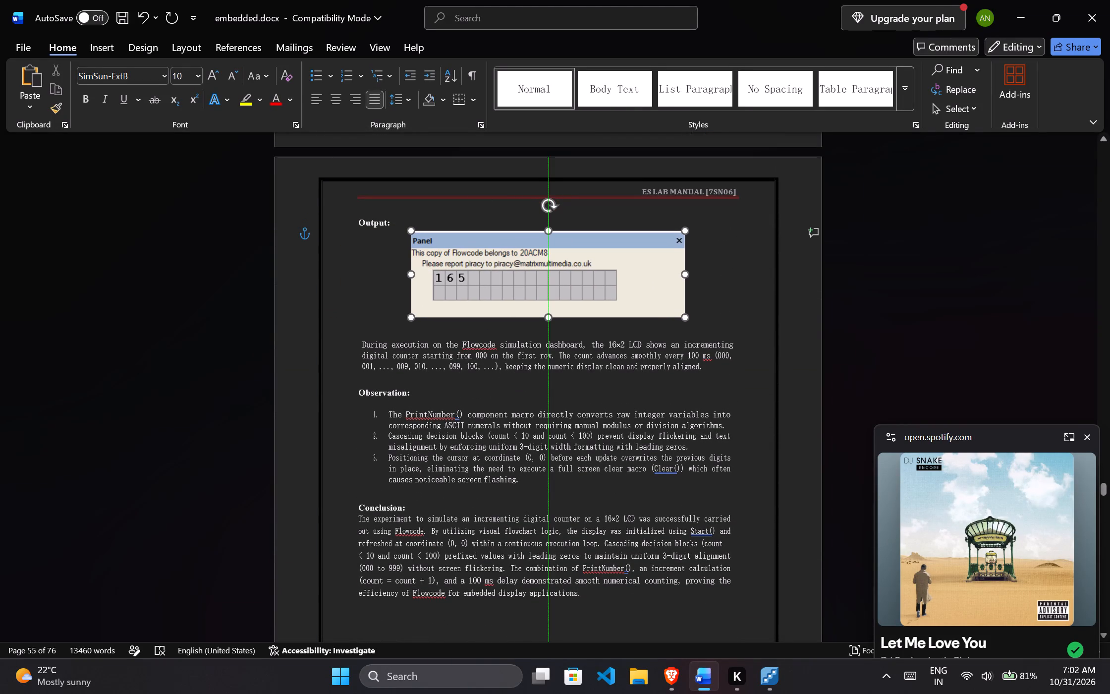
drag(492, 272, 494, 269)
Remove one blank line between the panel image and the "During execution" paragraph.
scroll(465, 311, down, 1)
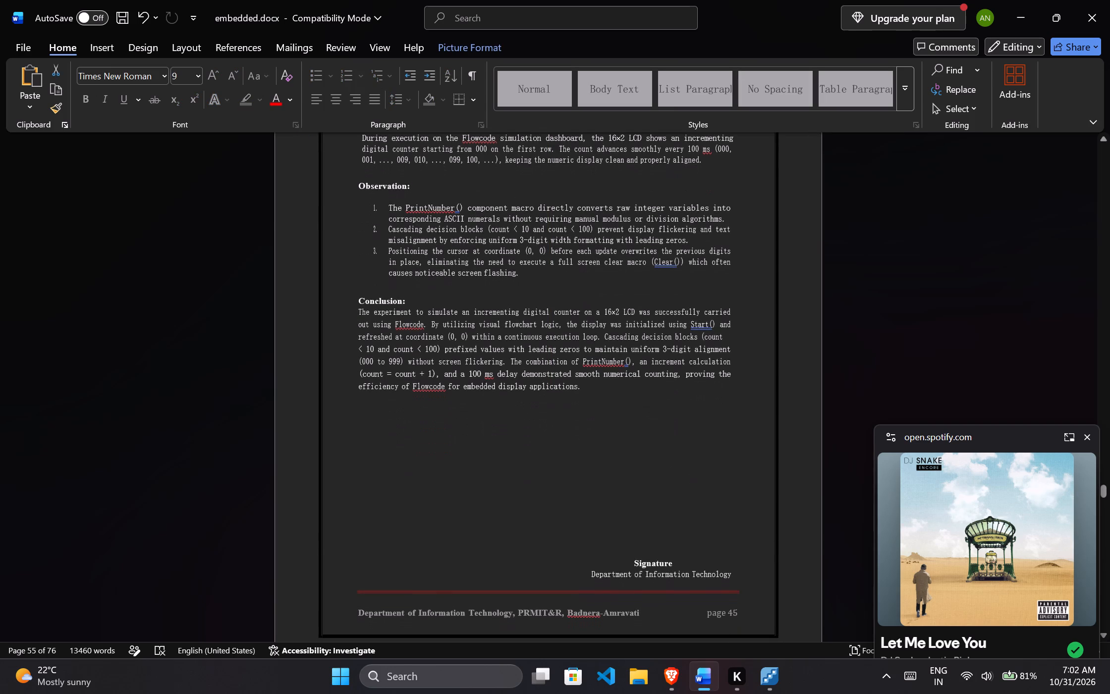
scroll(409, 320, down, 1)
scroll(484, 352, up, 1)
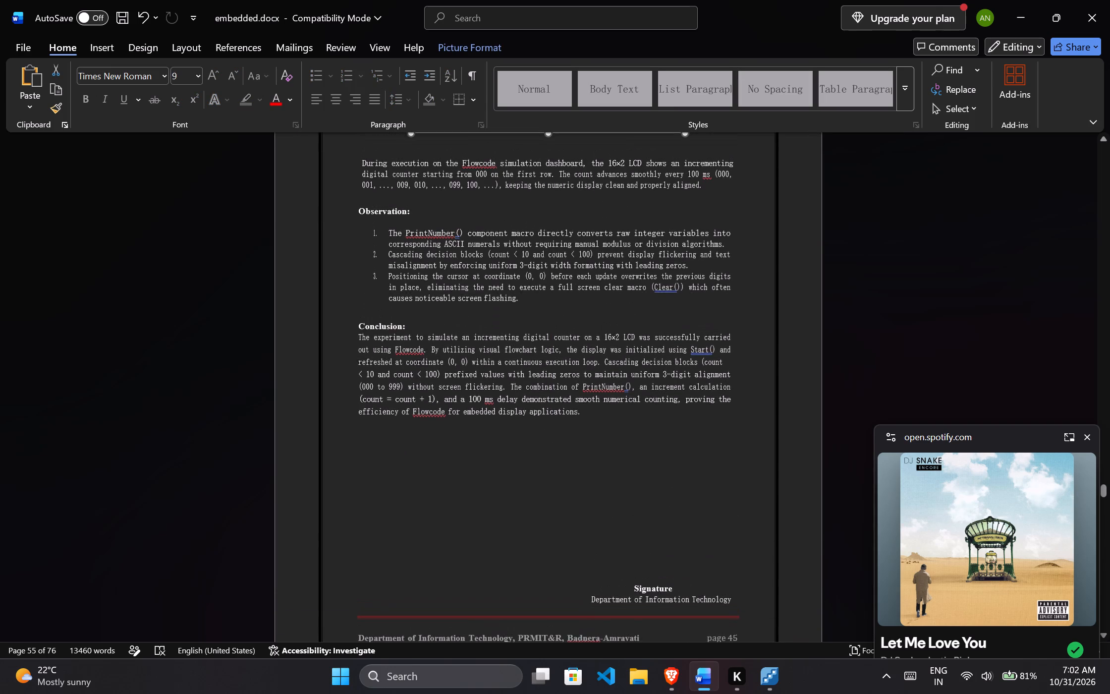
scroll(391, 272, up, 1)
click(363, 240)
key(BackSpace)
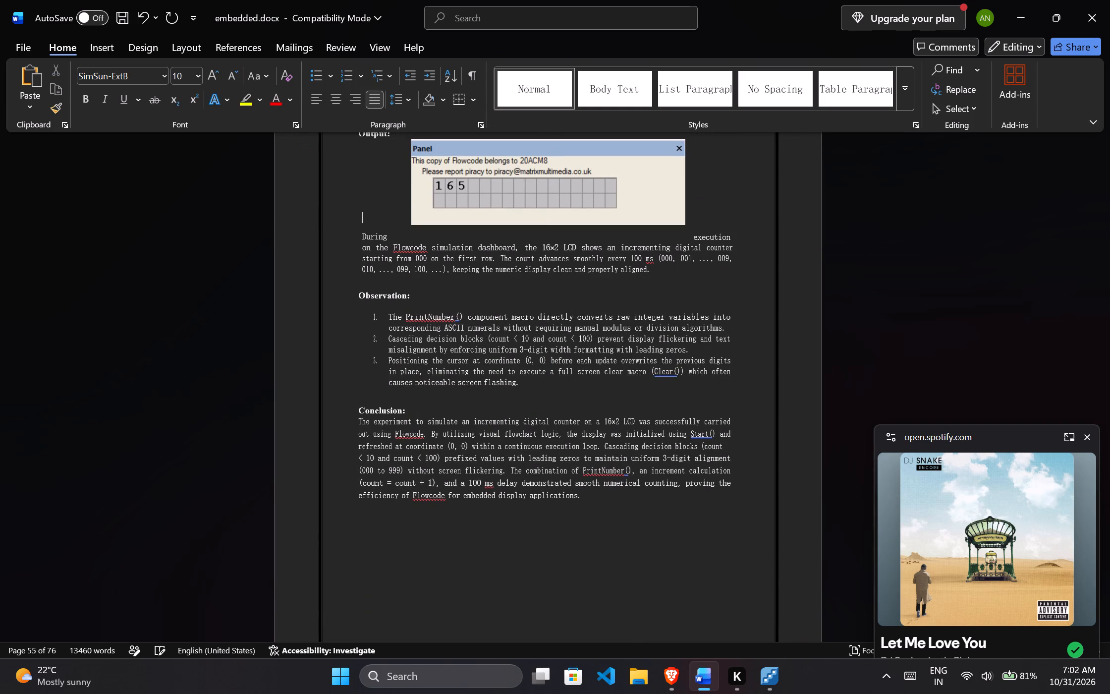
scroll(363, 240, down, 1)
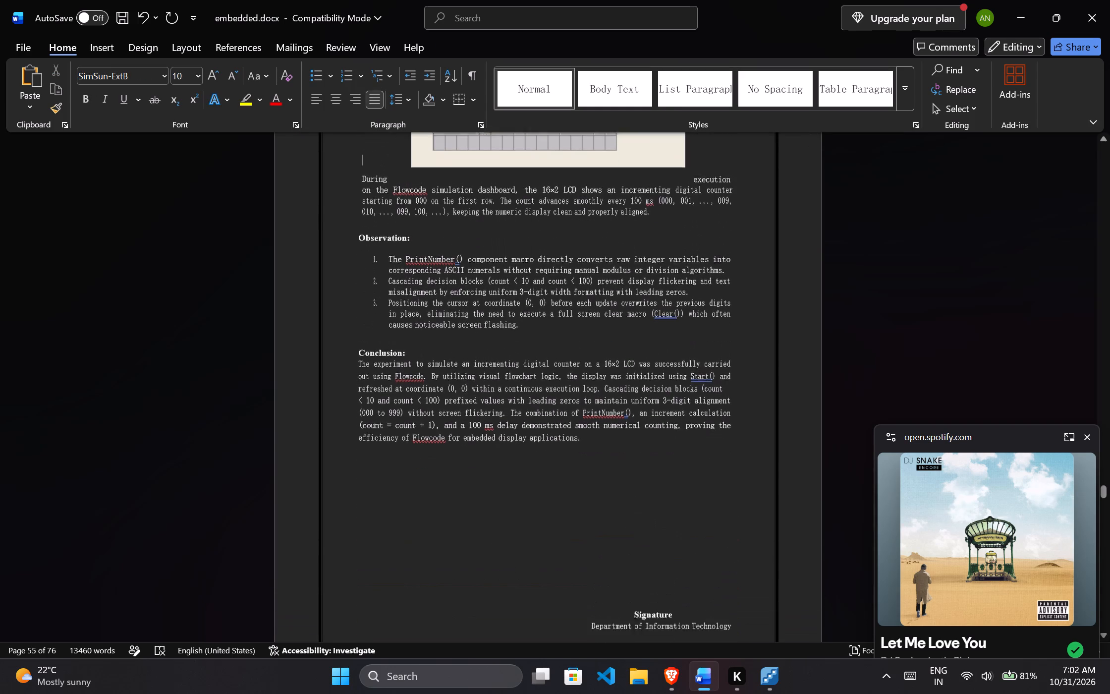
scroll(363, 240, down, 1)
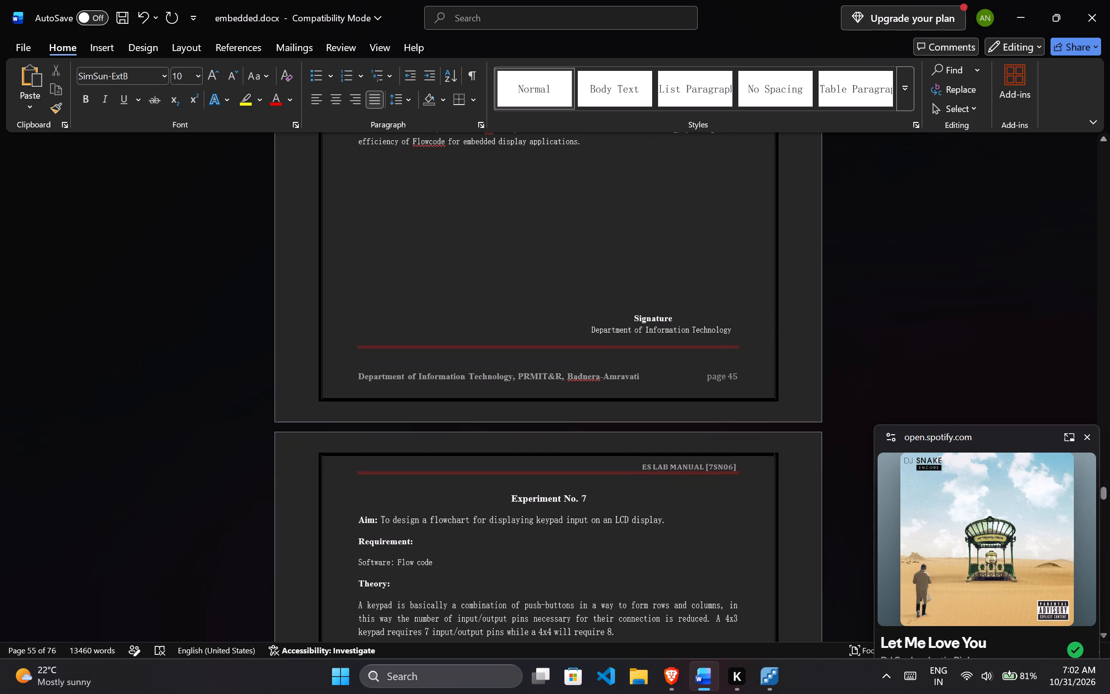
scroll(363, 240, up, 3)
Close embedded.docx without saving the changes.
click(1109, 0)
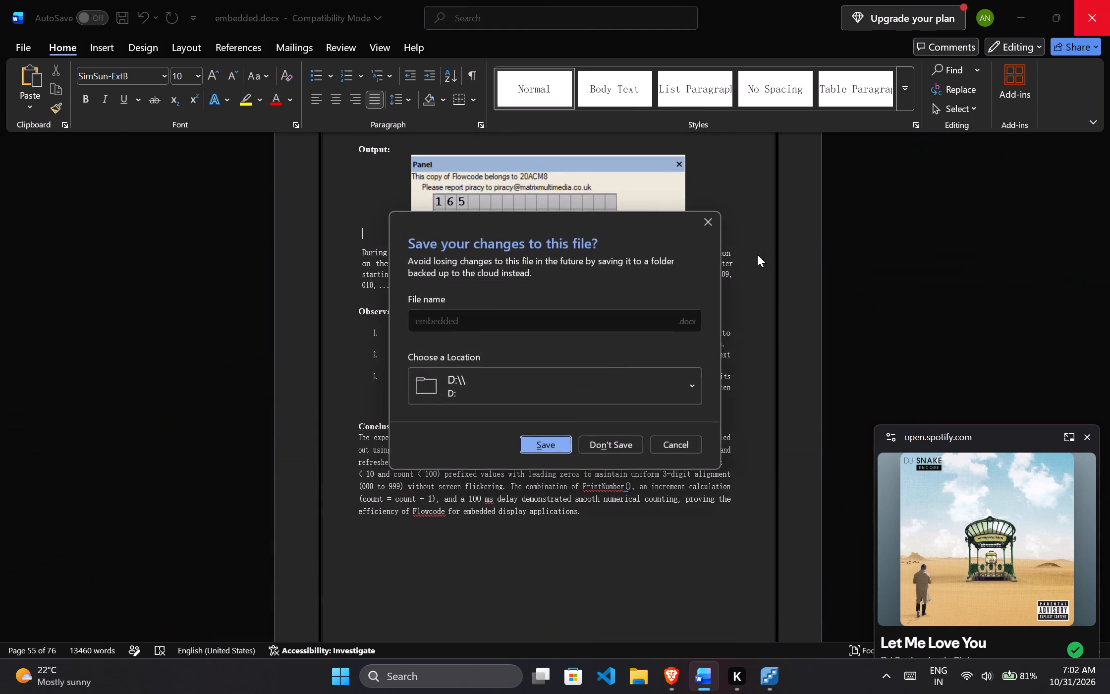
click(600, 448)
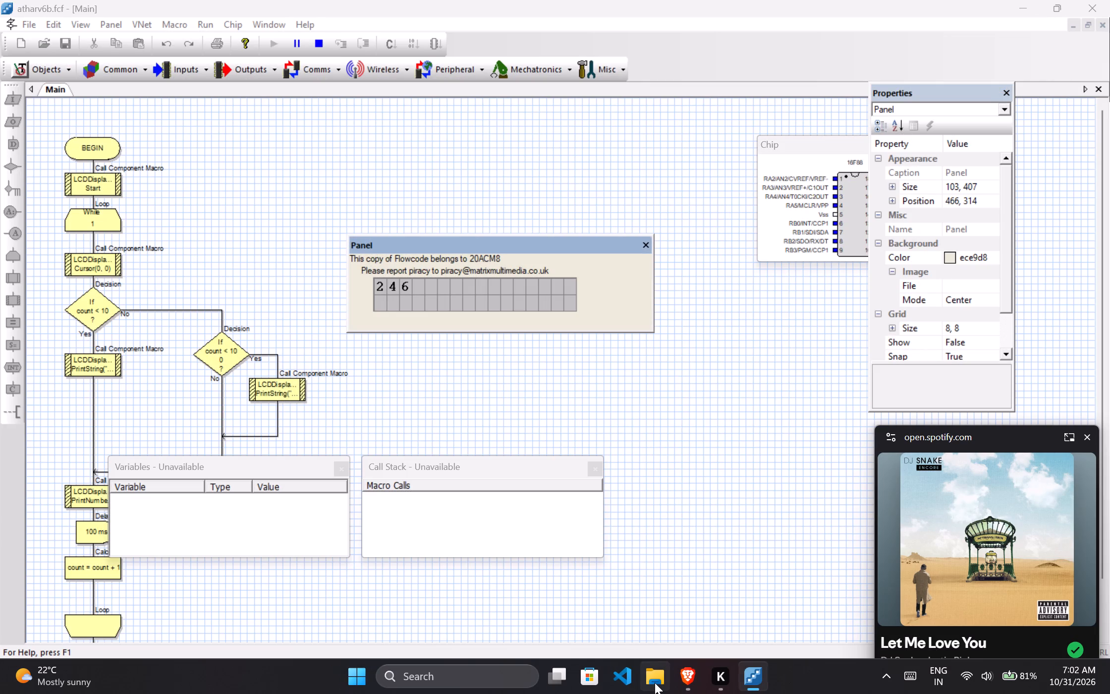
Switch to Flowcode, stop the running atharv6b.fcf counter simulation and close the application.
click(655, 683)
click(747, 670)
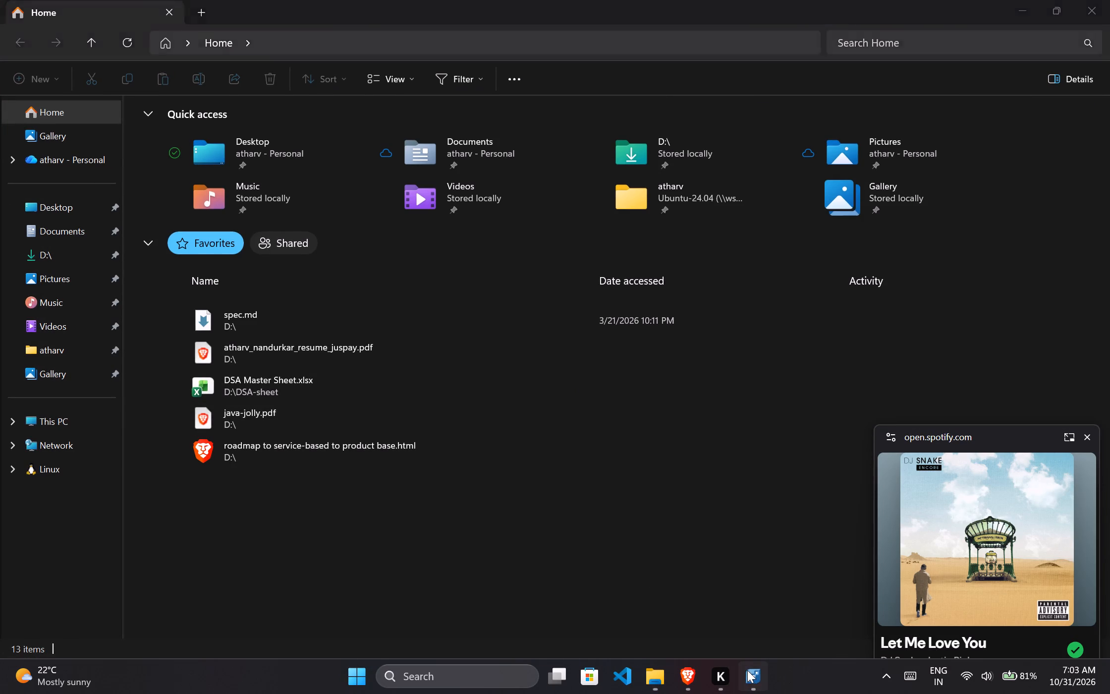
click(323, 43)
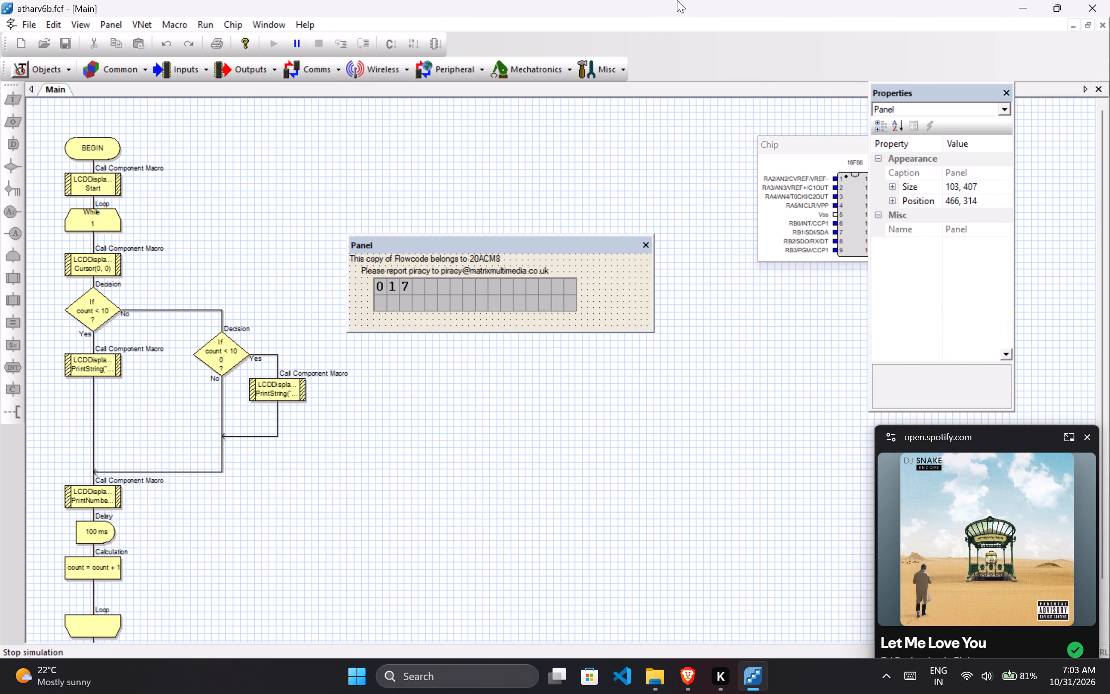
click(1109, 0)
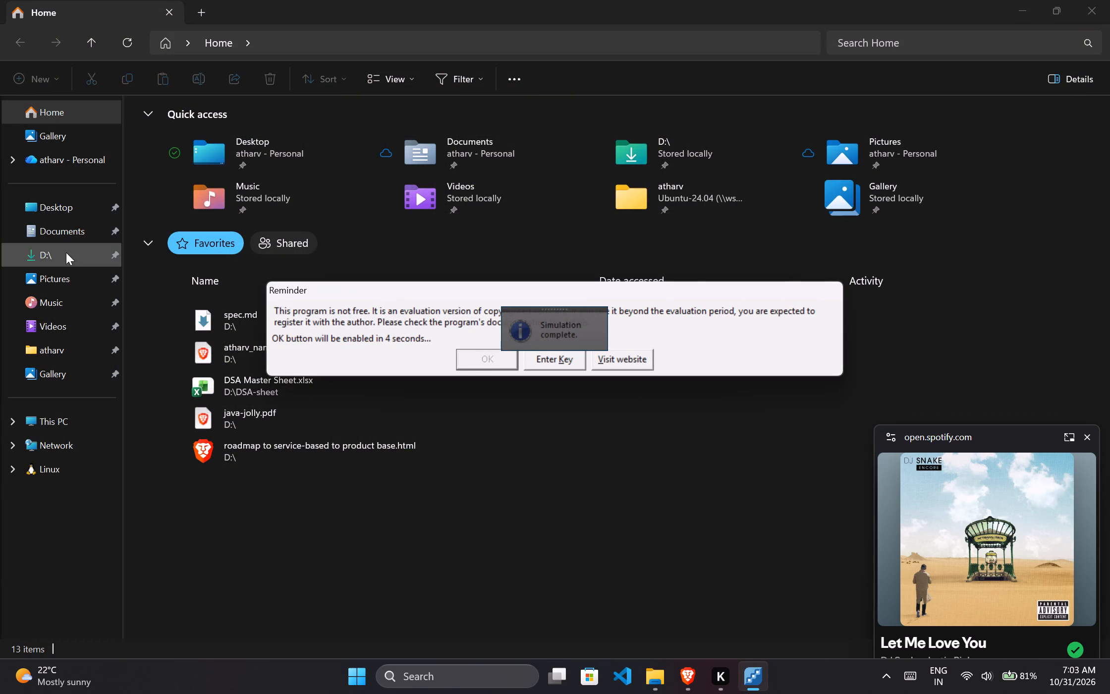
Reopen embedded.docx from the D: drive in Word.
click(48, 262)
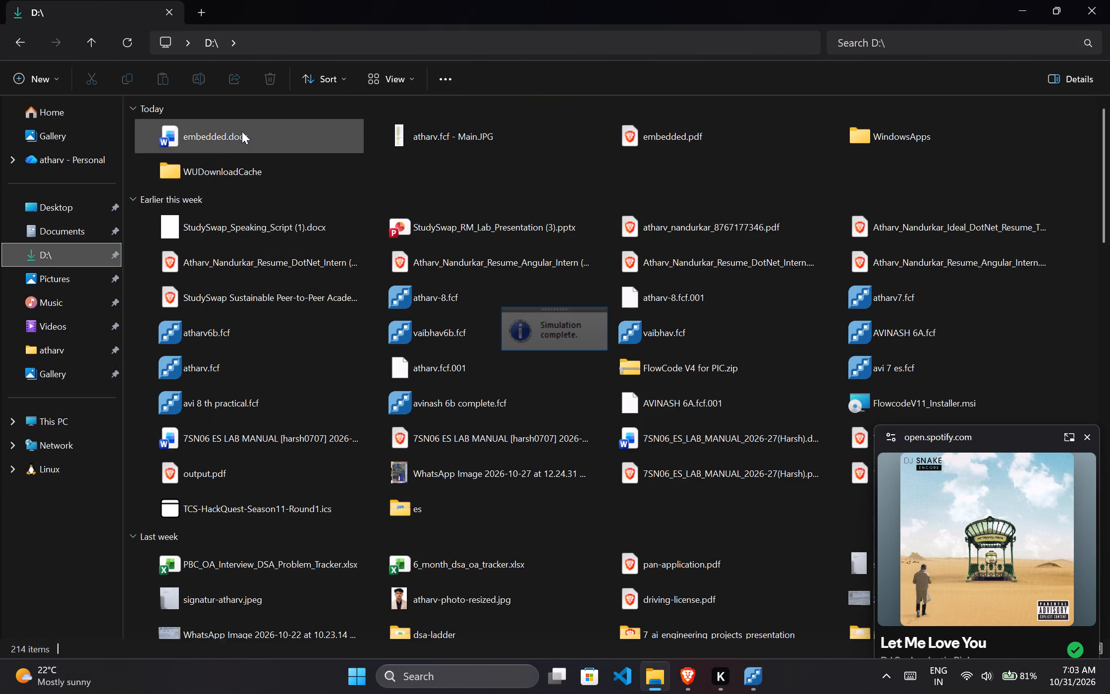
double_click(243, 131)
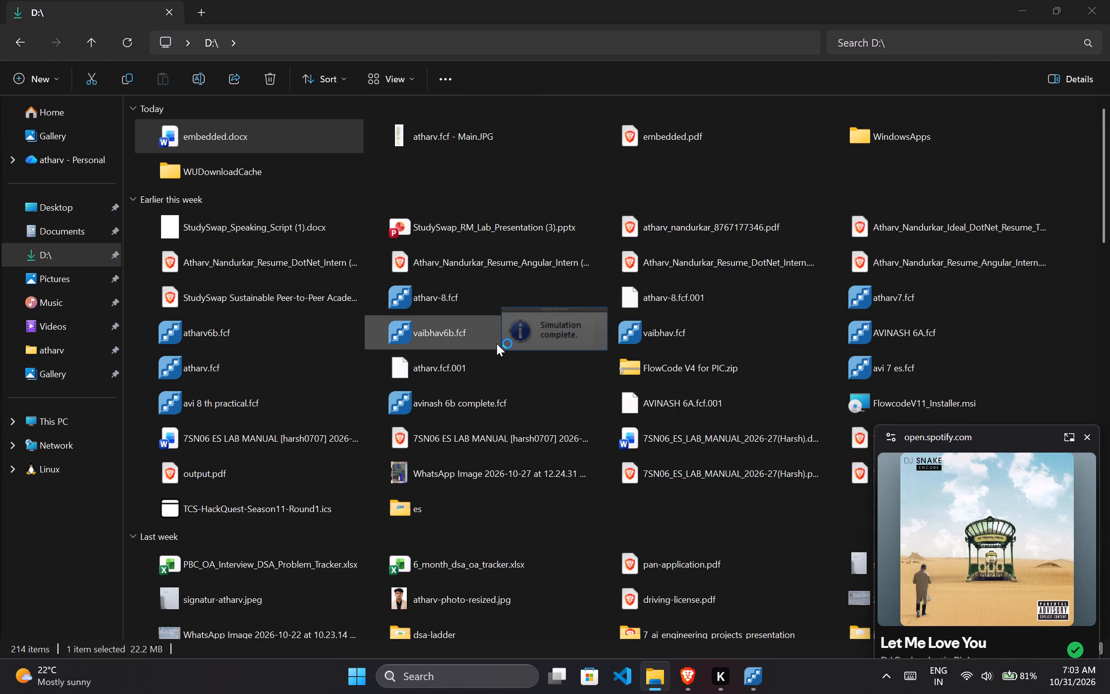
Look through the reopened manual for the LCD experiment pages.
scroll(543, 443, down, 20)
scroll(543, 443, down, 7)
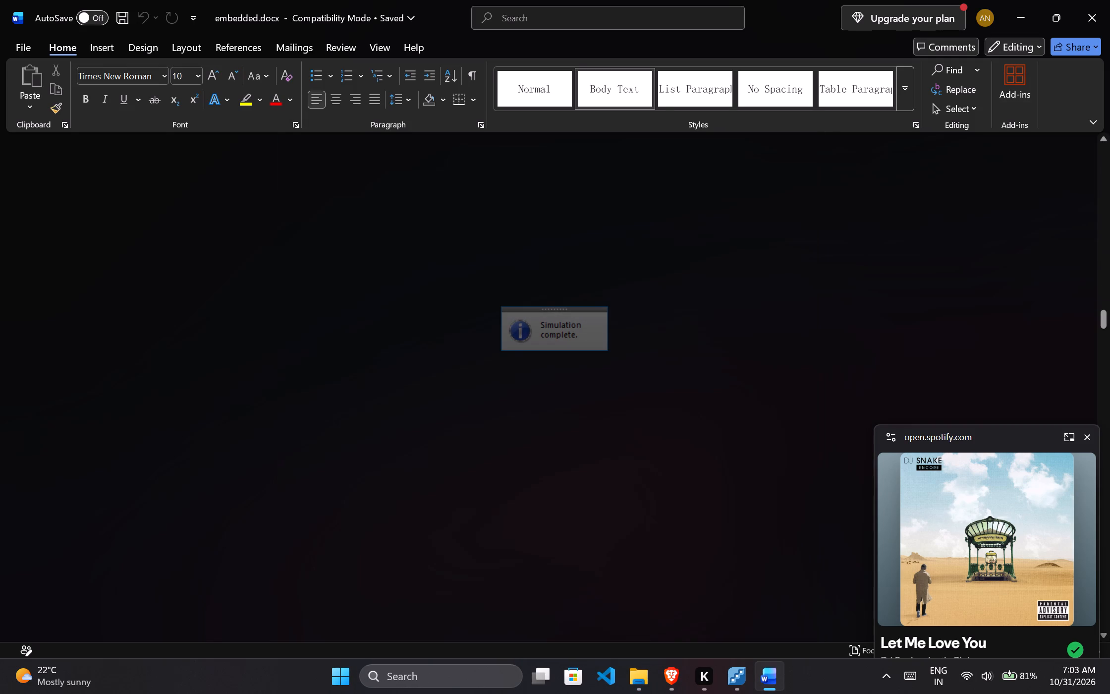
scroll(543, 443, down, 20)
scroll(543, 443, down, 9)
scroll(543, 443, down, 20)
scroll(543, 443, down, 16)
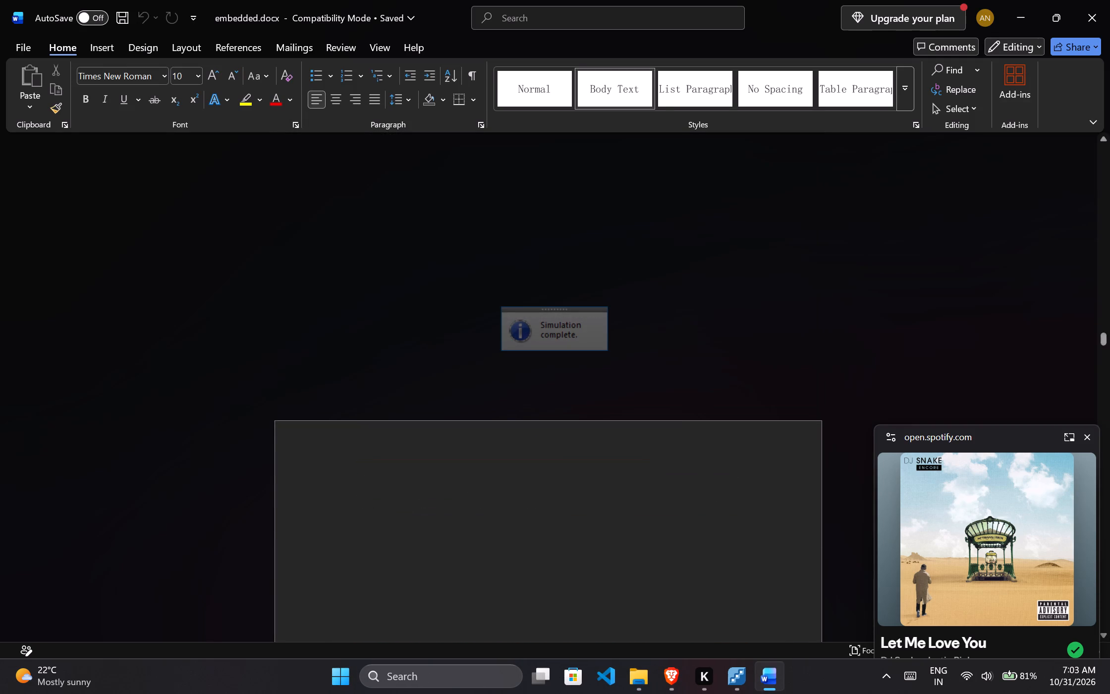
scroll(543, 443, down, 20)
scroll(543, 443, down, 20)
scroll(543, 443, down, 20)
scroll(543, 443, down, 4)
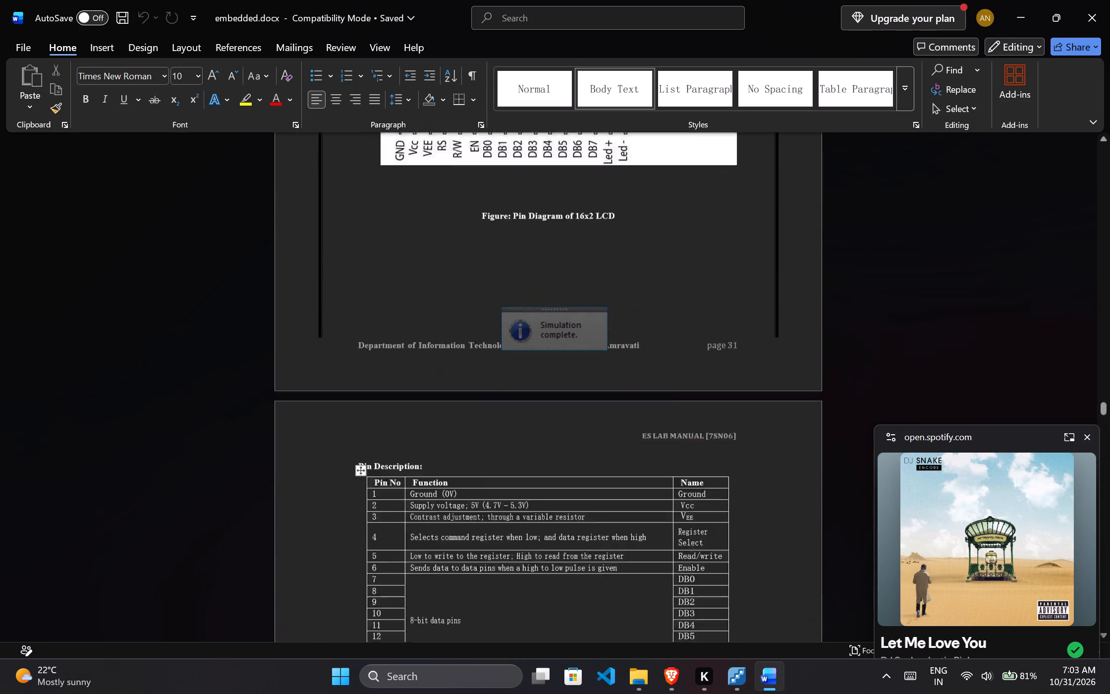
scroll(543, 443, down, 10)
scroll(578, 359, down, 1)
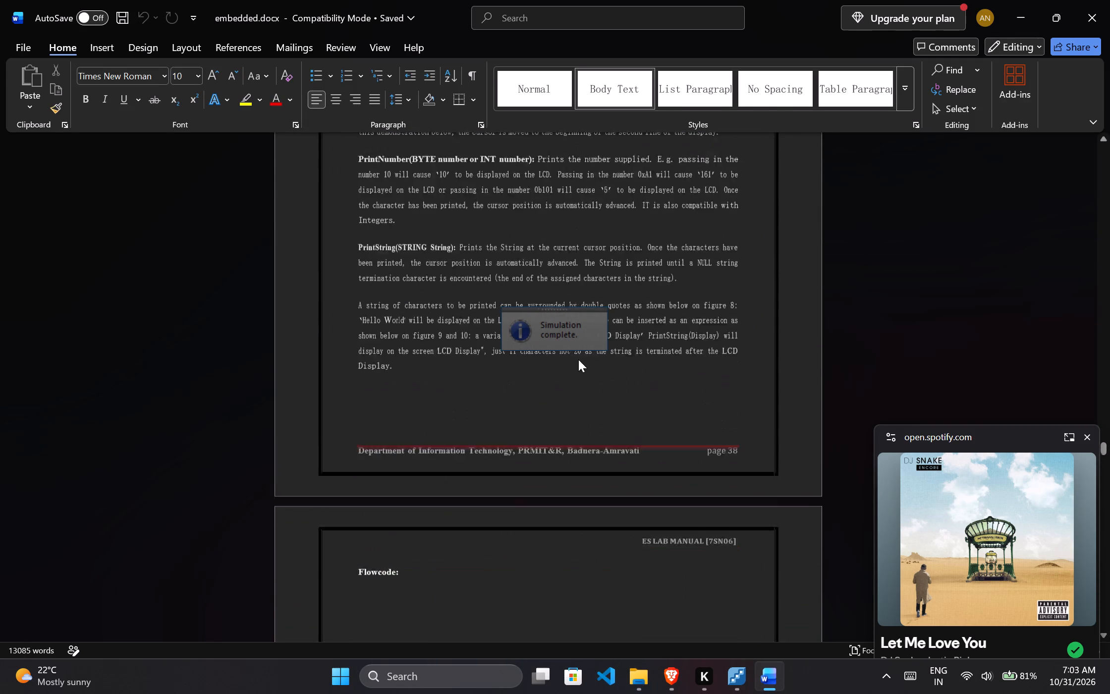
scroll(578, 359, up, 3)
scroll(578, 359, down, 6)
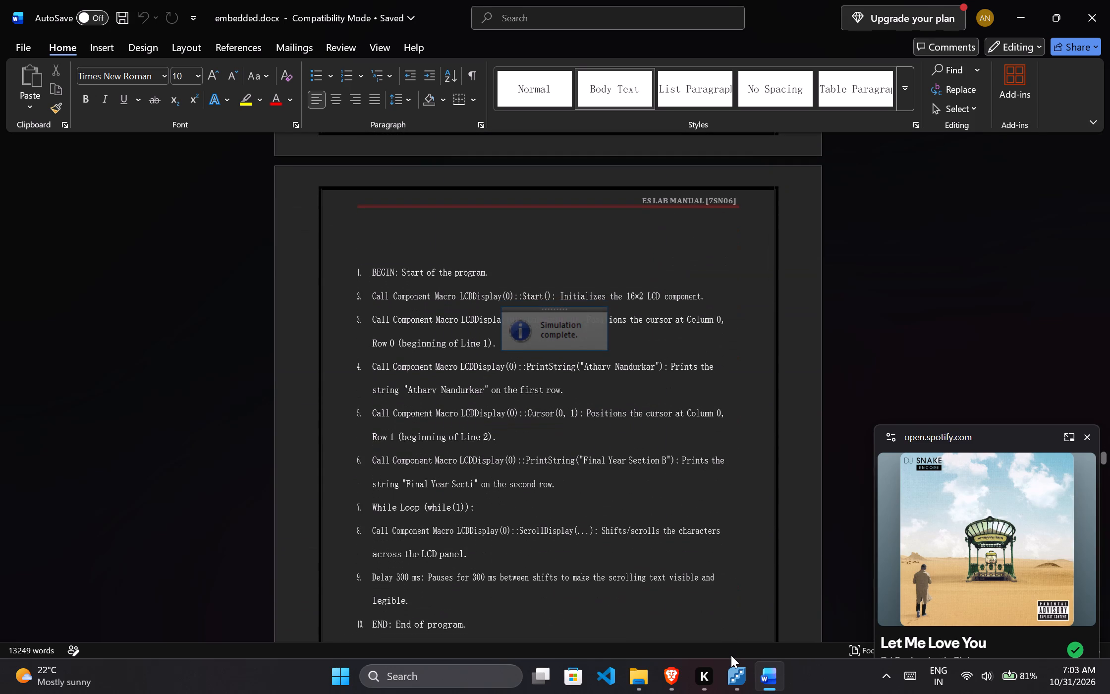
Switch to Flowcode's pending evaluation reminder and dismiss it.
click(731, 655)
click(733, 669)
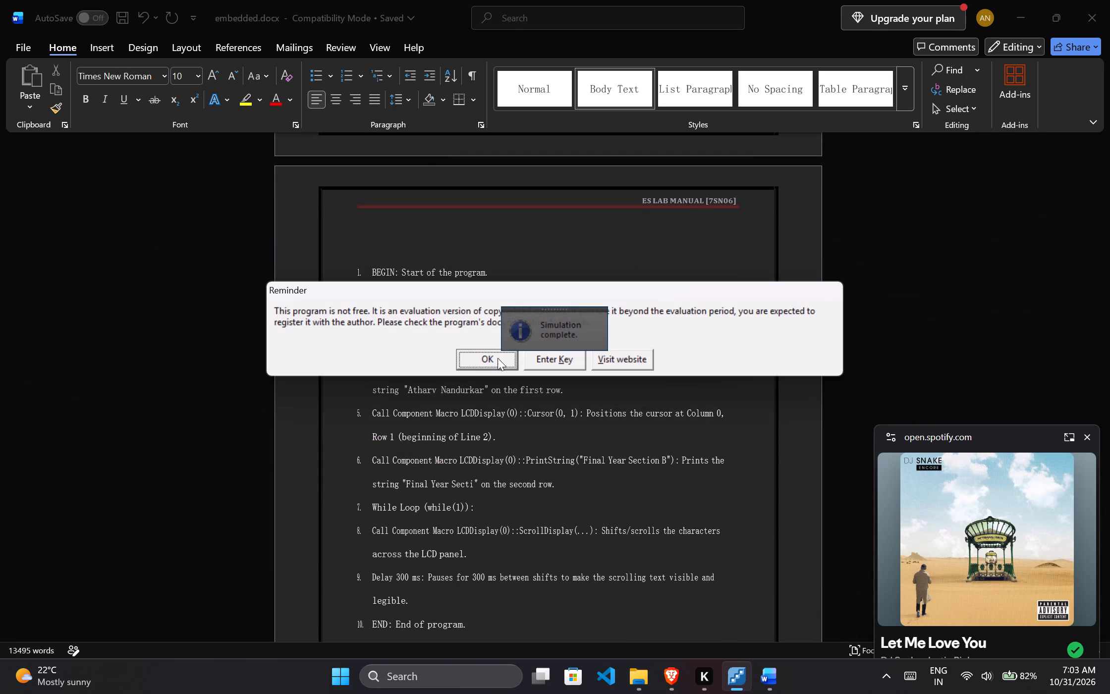
click(494, 359)
Examine the Output, Observation and Conclusion pages of the LCD experiments through Experiment 6(B) in the reopened manual.
scroll(494, 359, down, 3)
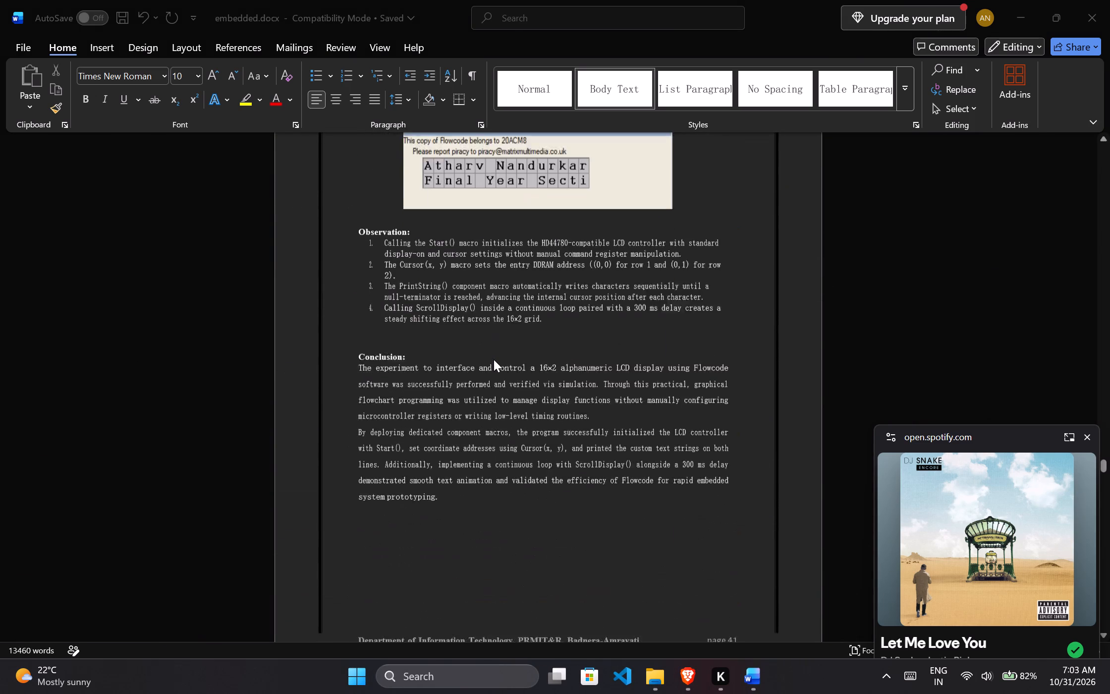
scroll(494, 359, down, 1)
scroll(494, 359, up, 1)
scroll(494, 359, down, 1)
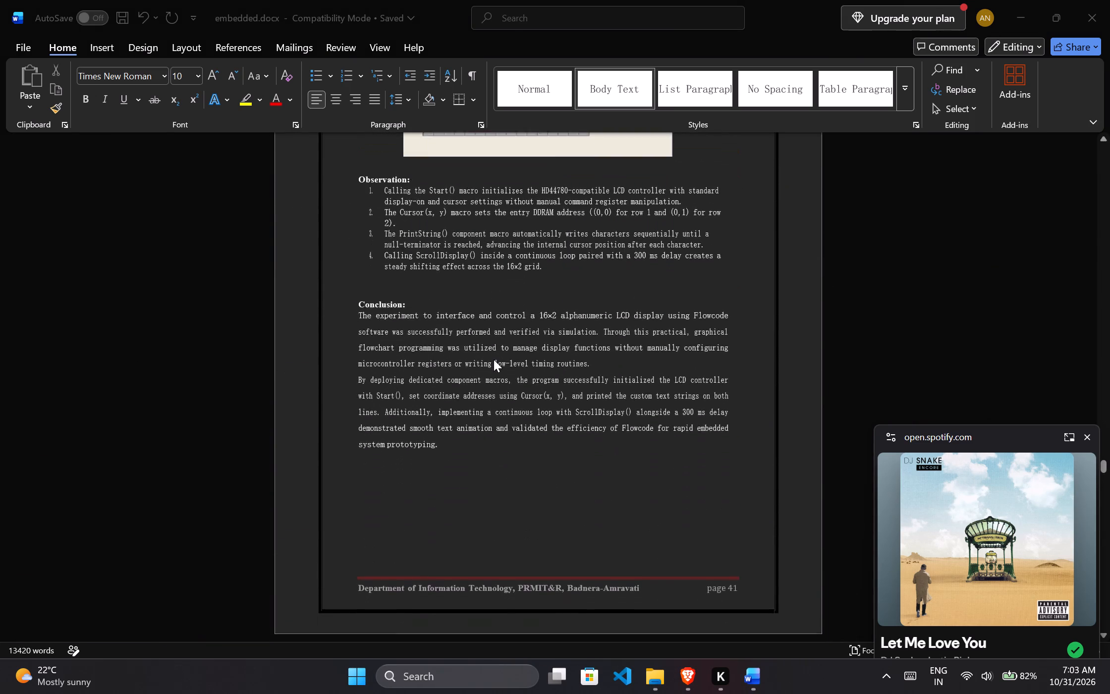
scroll(494, 359, down, 5)
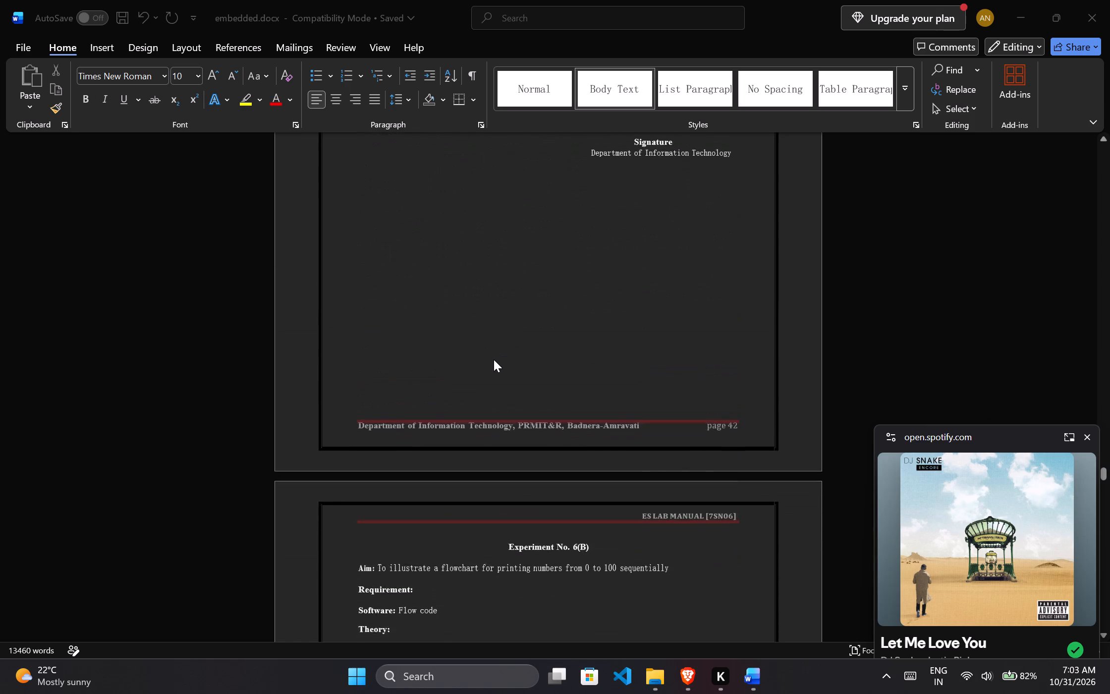
scroll(494, 359, down, 8)
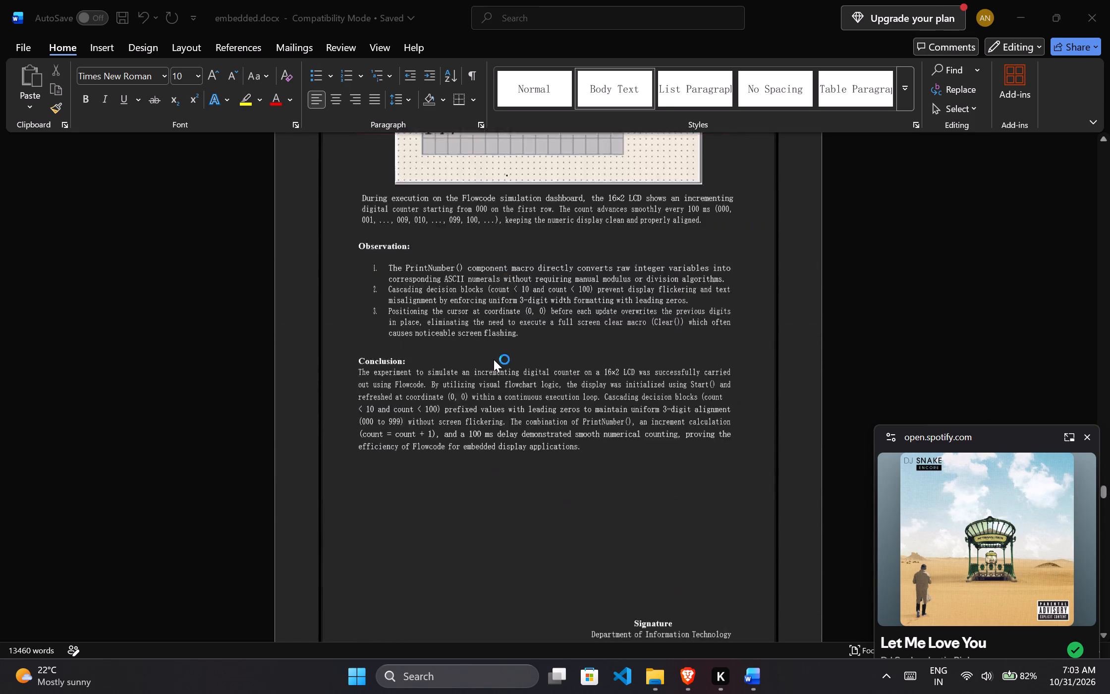
scroll(494, 359, down, 1)
scroll(494, 359, up, 2)
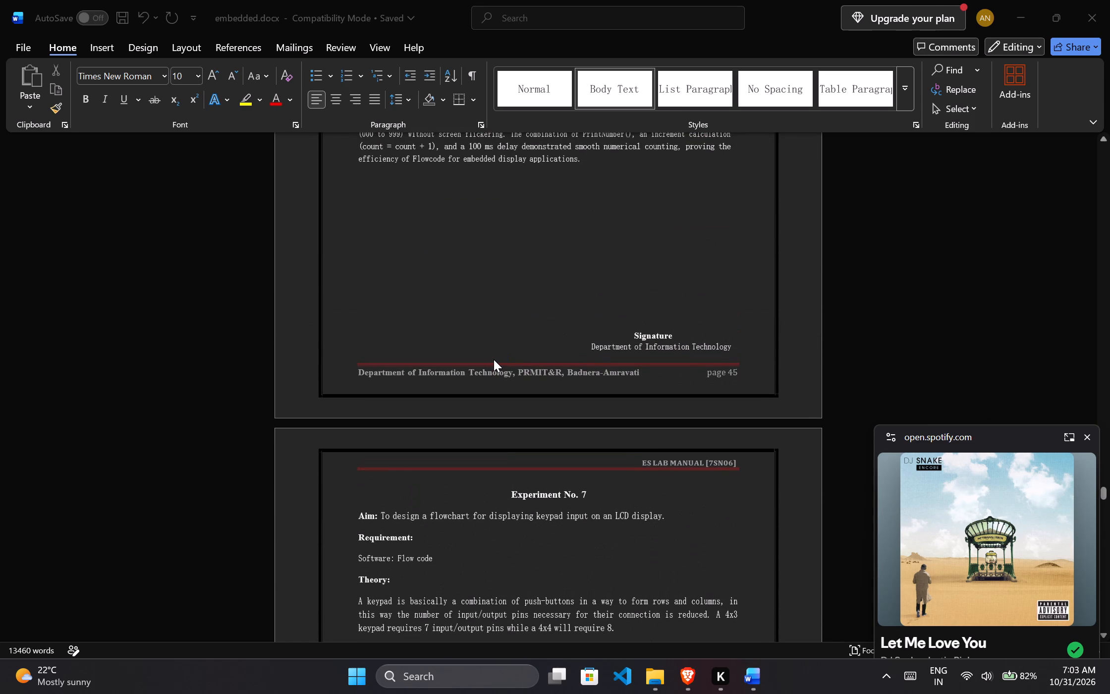
Examine Experiment 6(B)'s Output, Observation and Conclusion page and its Signature area in the manual.
scroll(494, 359, up, 3)
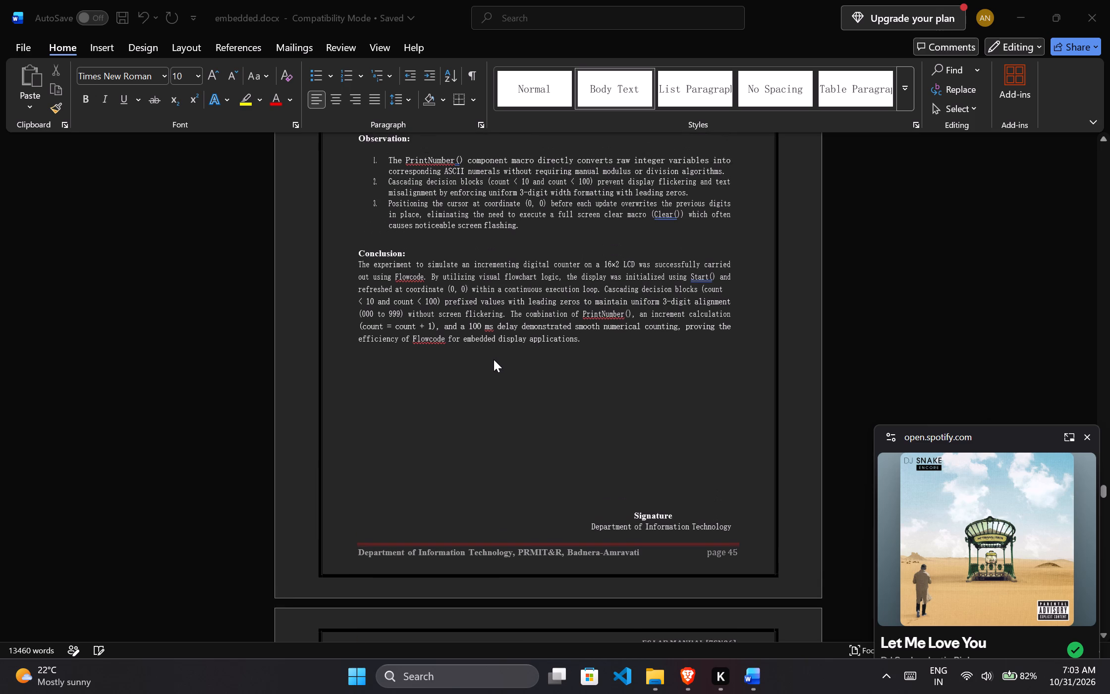
scroll(494, 359, up, 1)
click(637, 517)
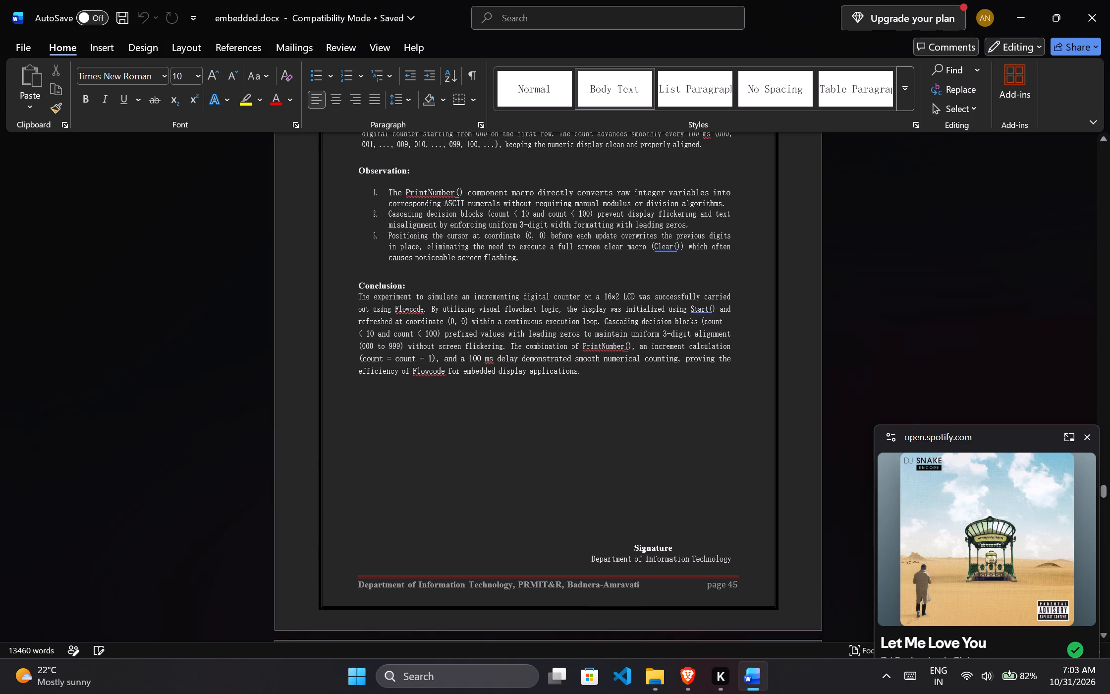
click(624, 514)
scroll(624, 514, down, 2)
scroll(624, 514, up, 1)
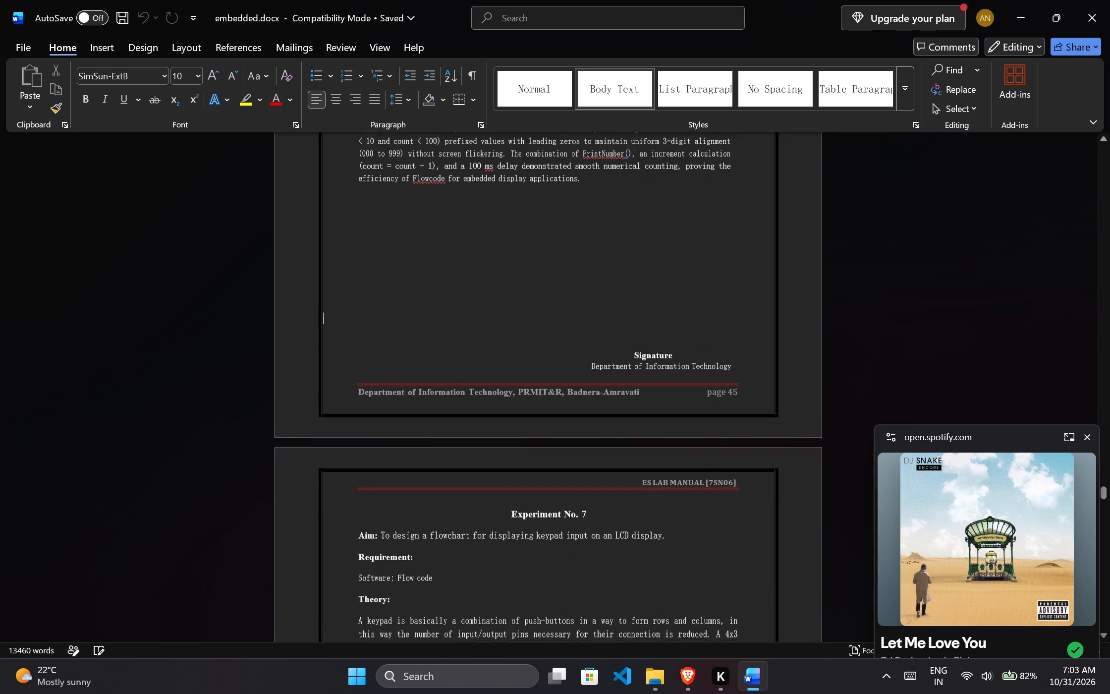
scroll(624, 514, up, 4)
Switch to the PDF version of the manual in Brave and examine the Experiment 6(B) pages for comparison.
click(685, 690)
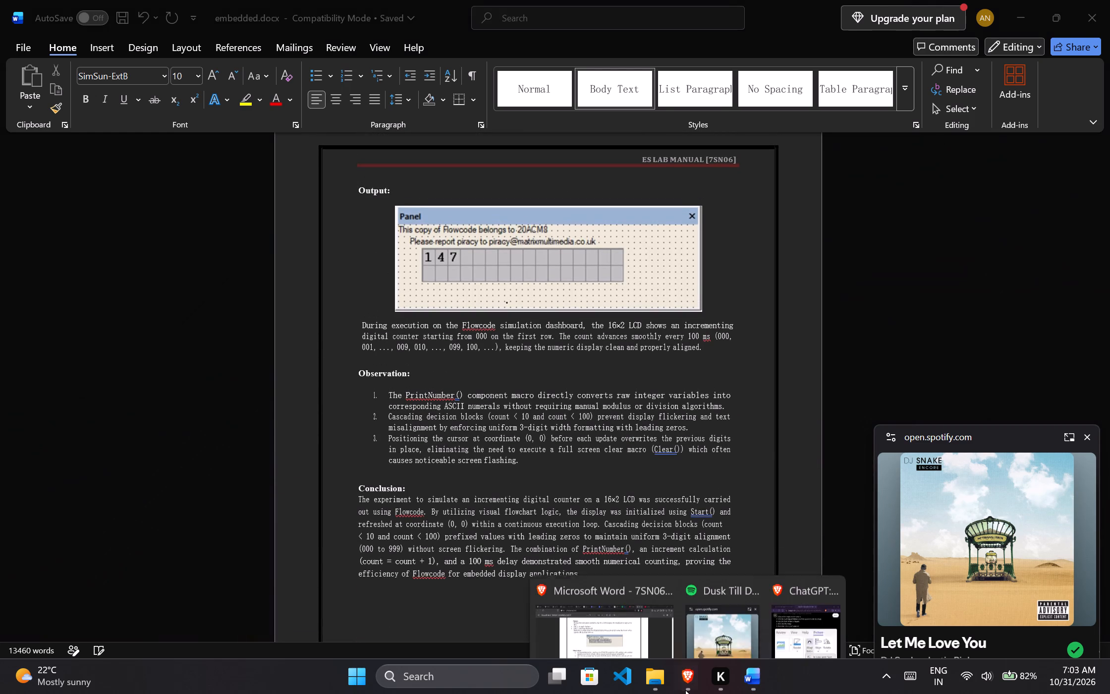
click(642, 614)
scroll(664, 399, down, 4)
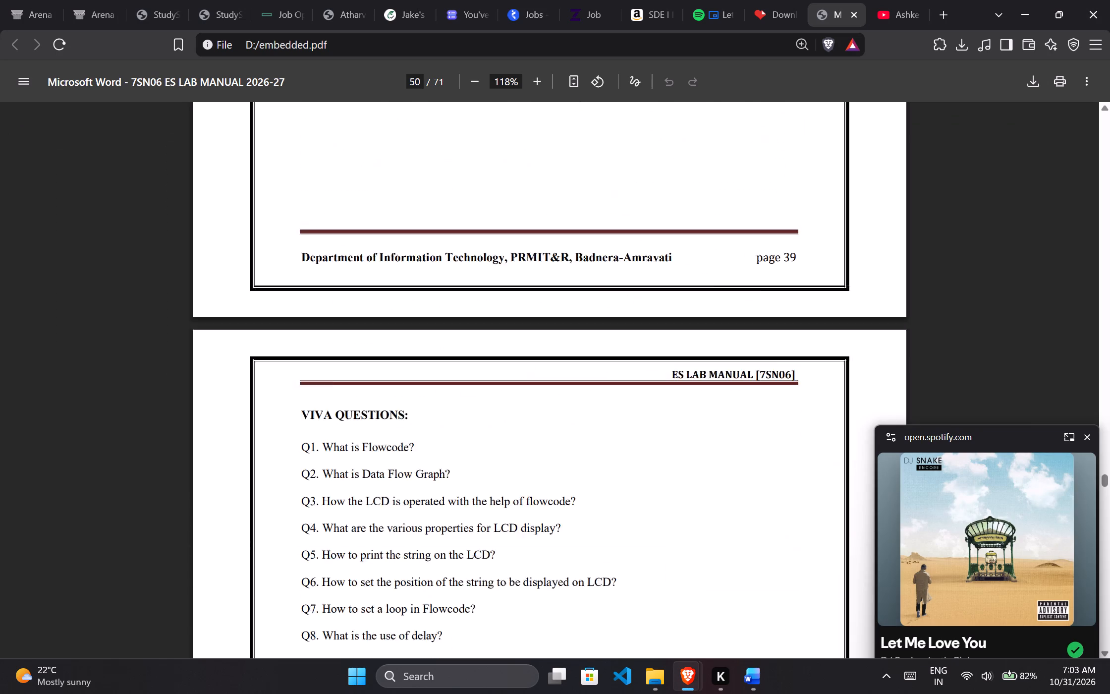
scroll(664, 399, down, 11)
scroll(664, 399, up, 1)
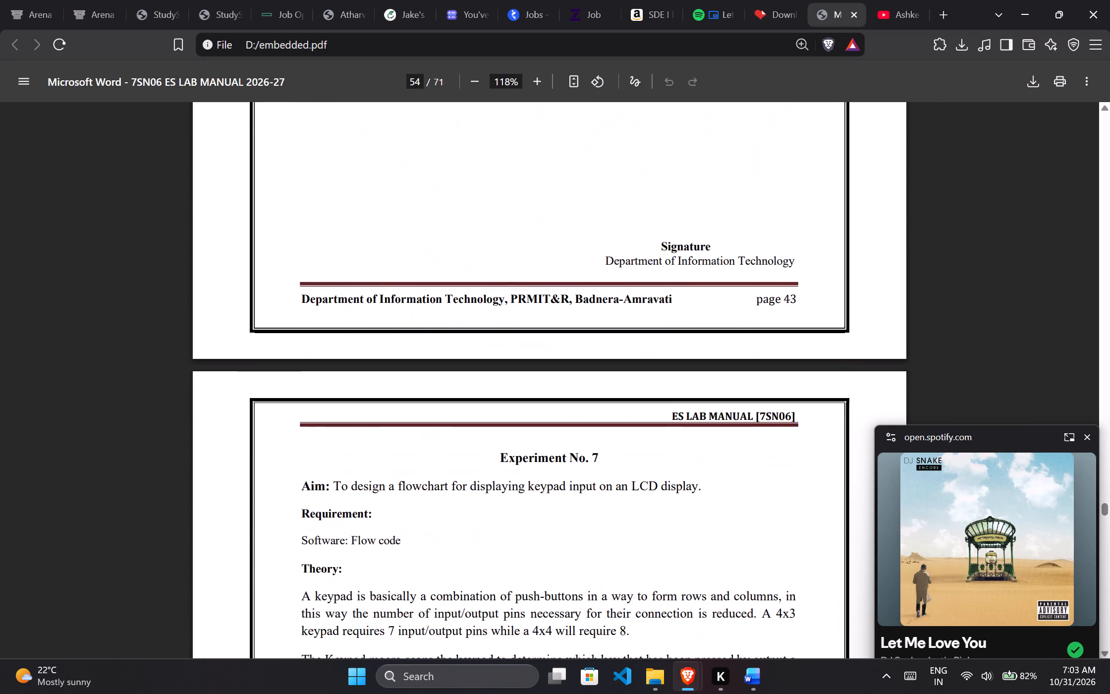
scroll(664, 399, up, 1)
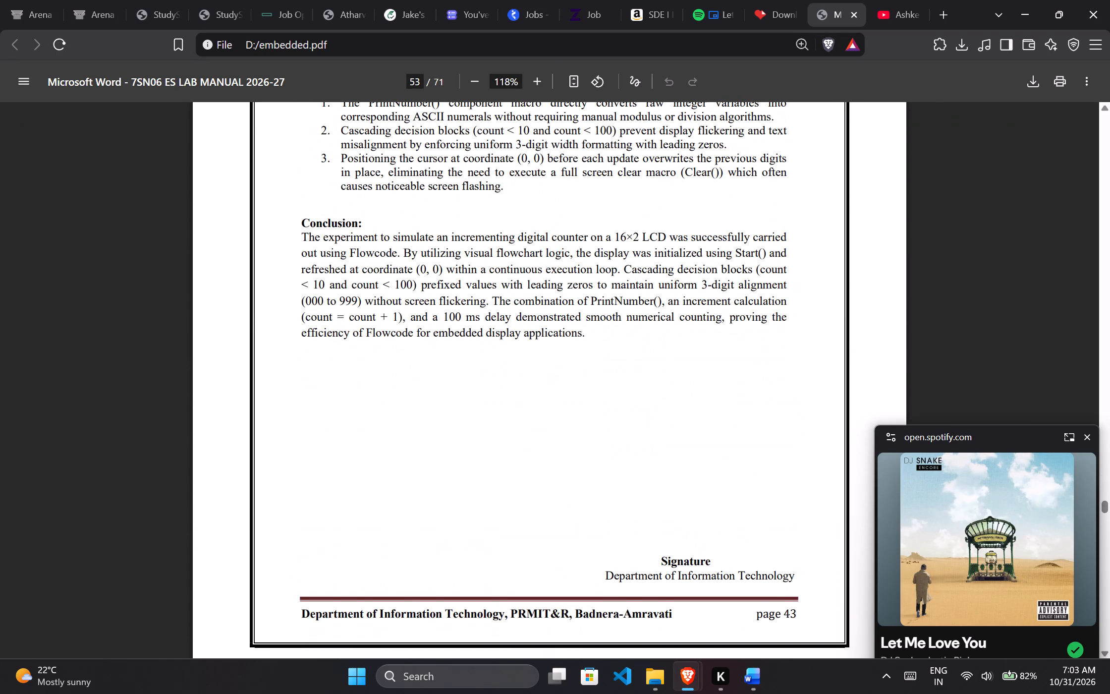
scroll(664, 399, up, 10)
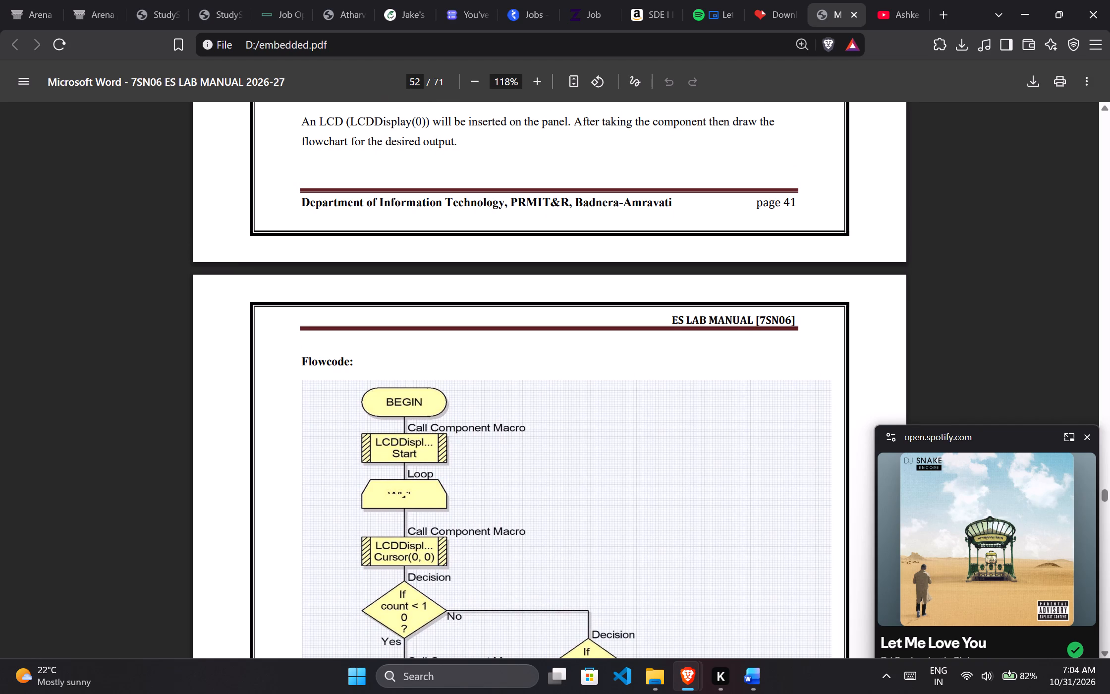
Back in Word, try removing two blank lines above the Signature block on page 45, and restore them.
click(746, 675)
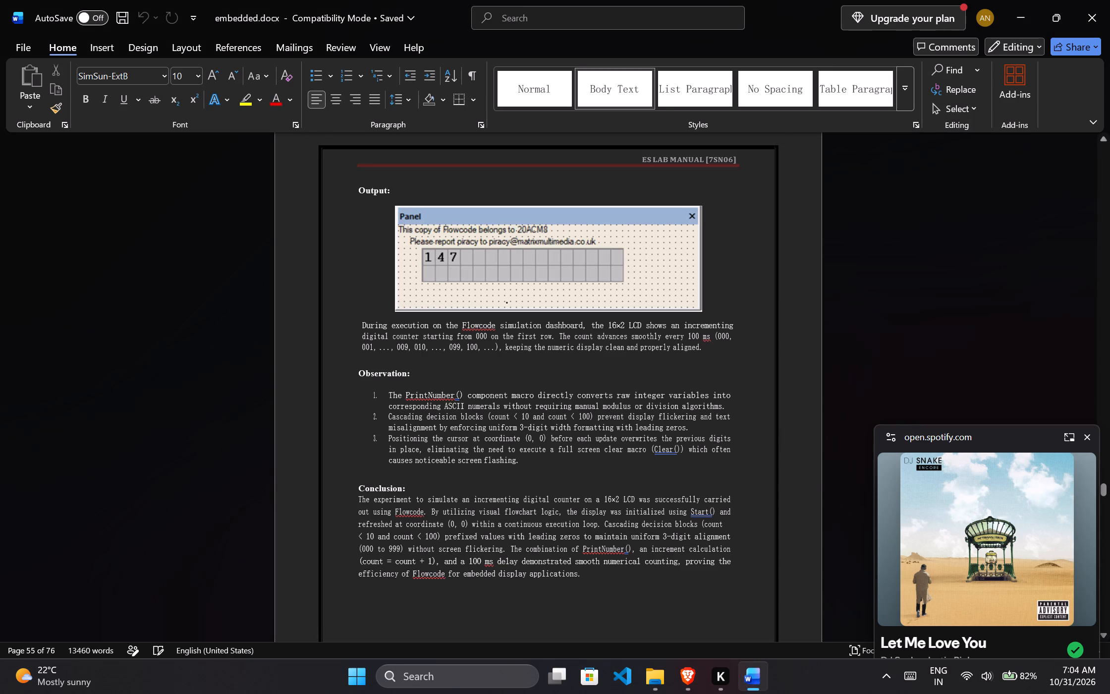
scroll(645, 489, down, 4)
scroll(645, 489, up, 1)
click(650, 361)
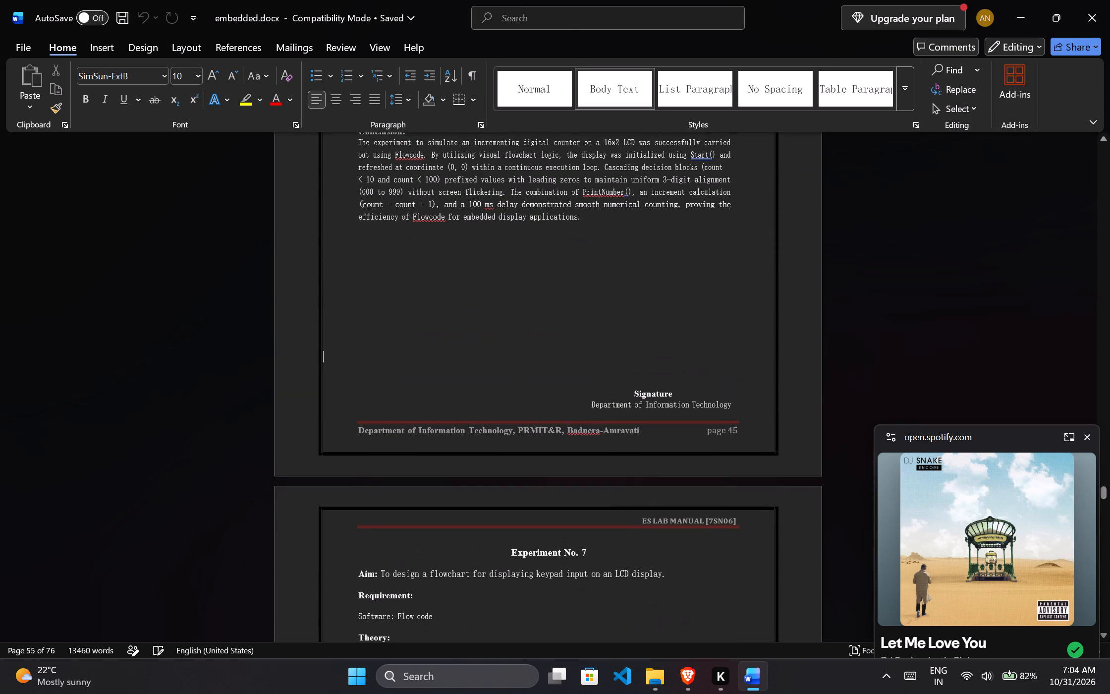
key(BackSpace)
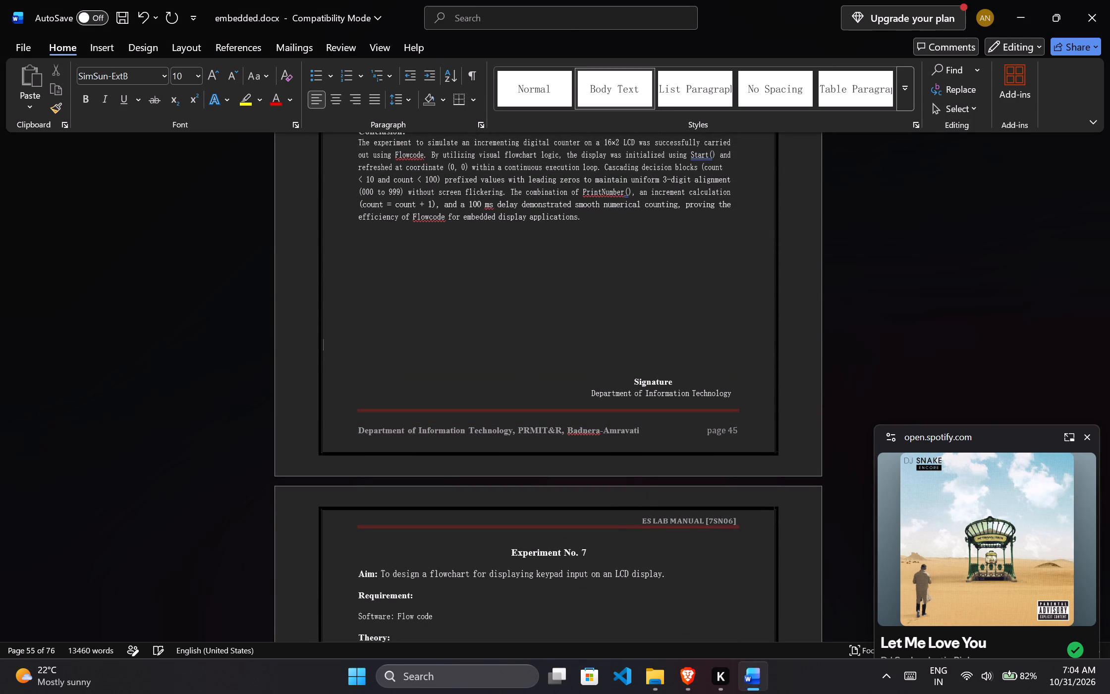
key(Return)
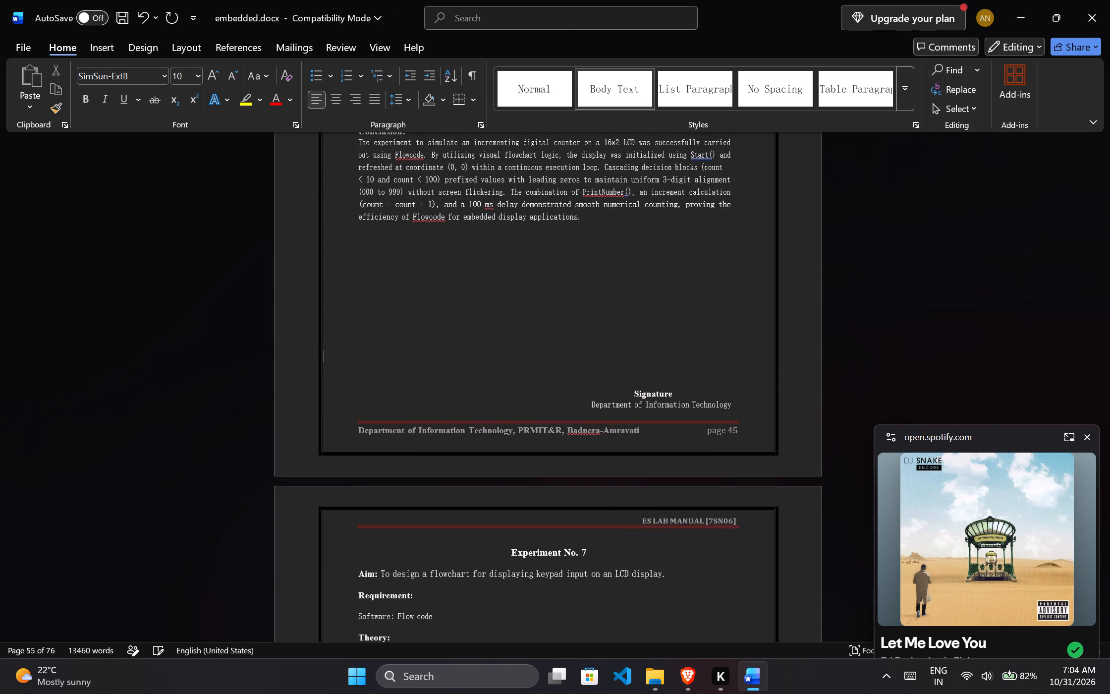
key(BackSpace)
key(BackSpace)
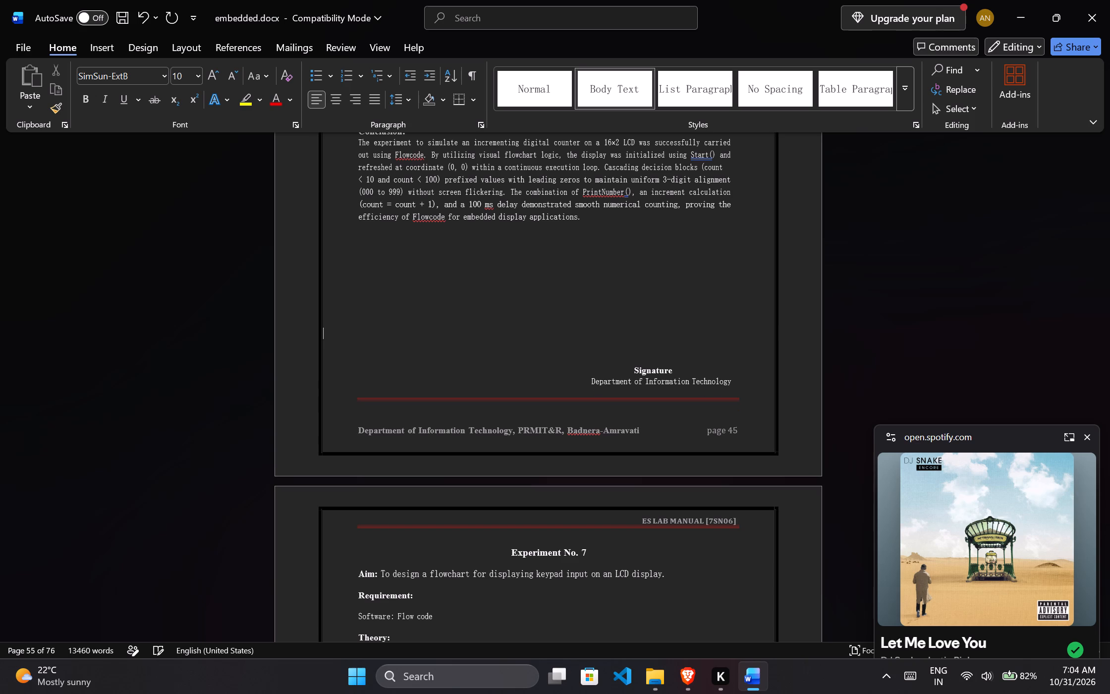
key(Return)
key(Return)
Look through Experiment 7's keypad theory, flowchart, Output, Observation, Conclusion and viva question pages.
scroll(761, 317, down, 2)
scroll(671, 311, down, 4)
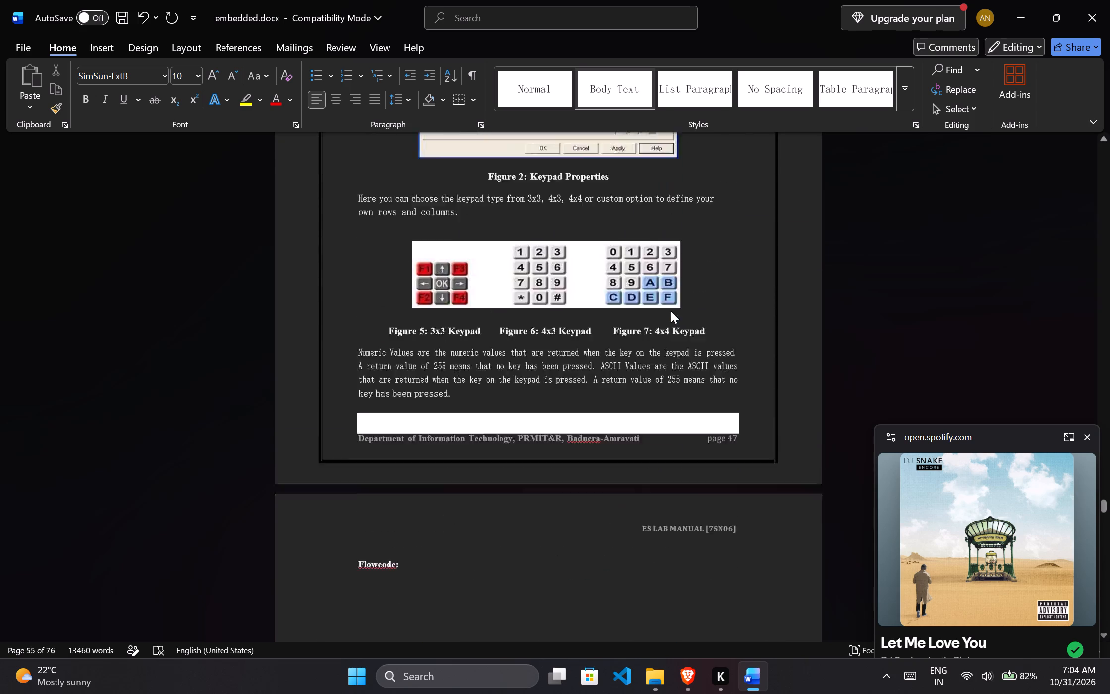
scroll(671, 311, up, 3)
scroll(671, 311, down, 4)
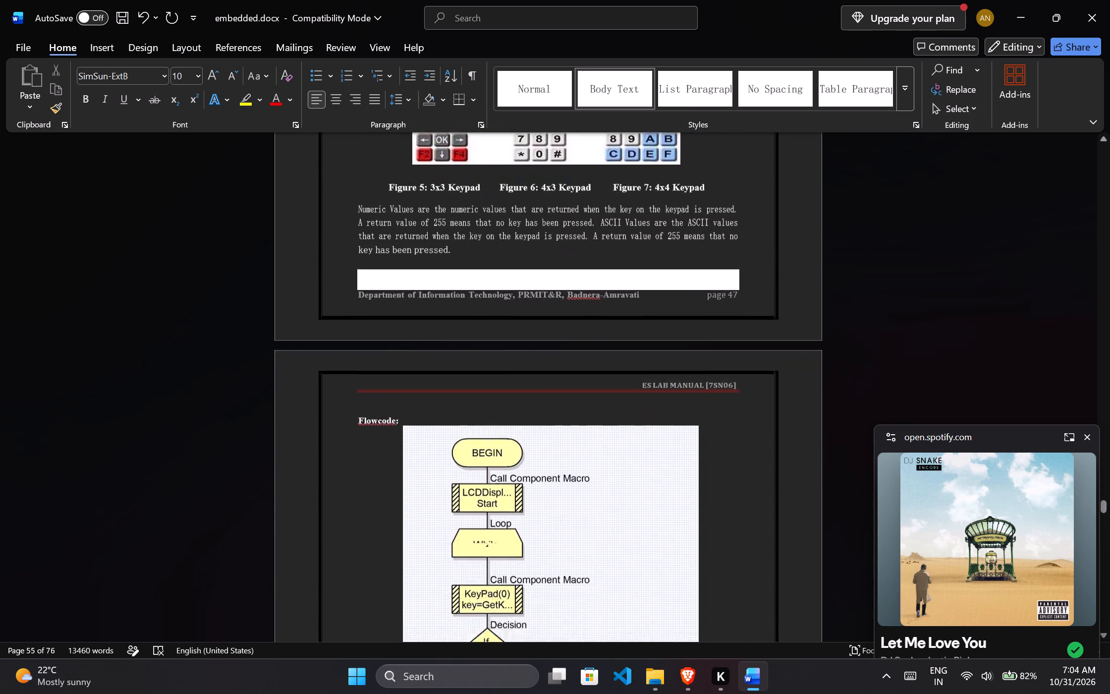
scroll(671, 311, down, 3)
scroll(671, 311, up, 3)
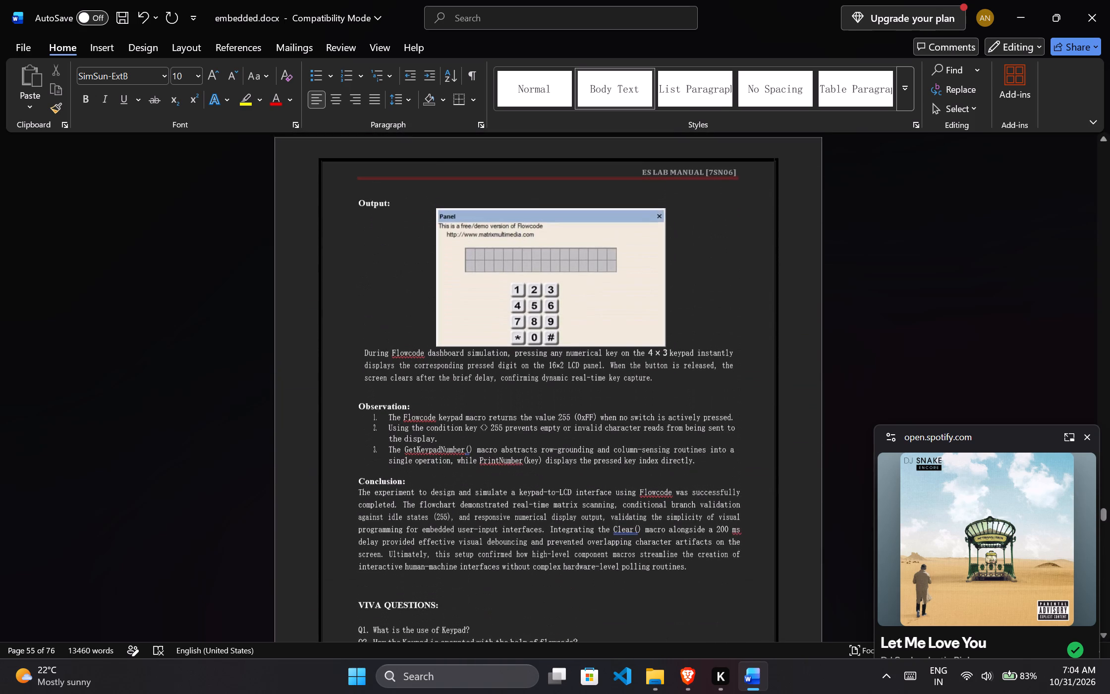
scroll(671, 311, up, 1)
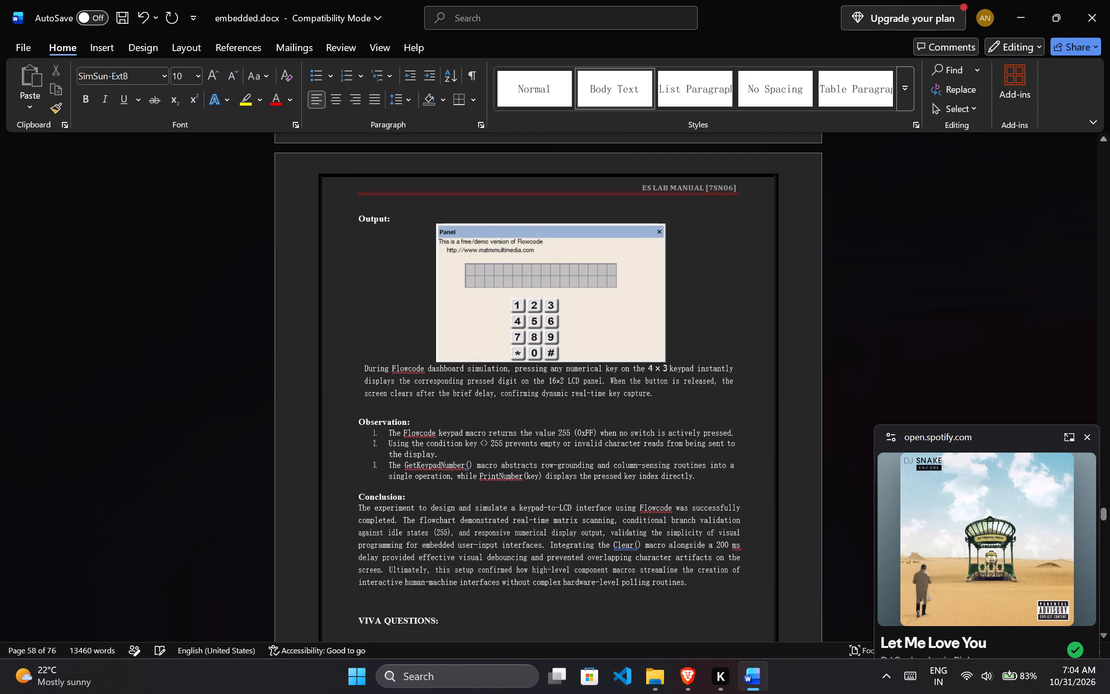
scroll(671, 311, down, 4)
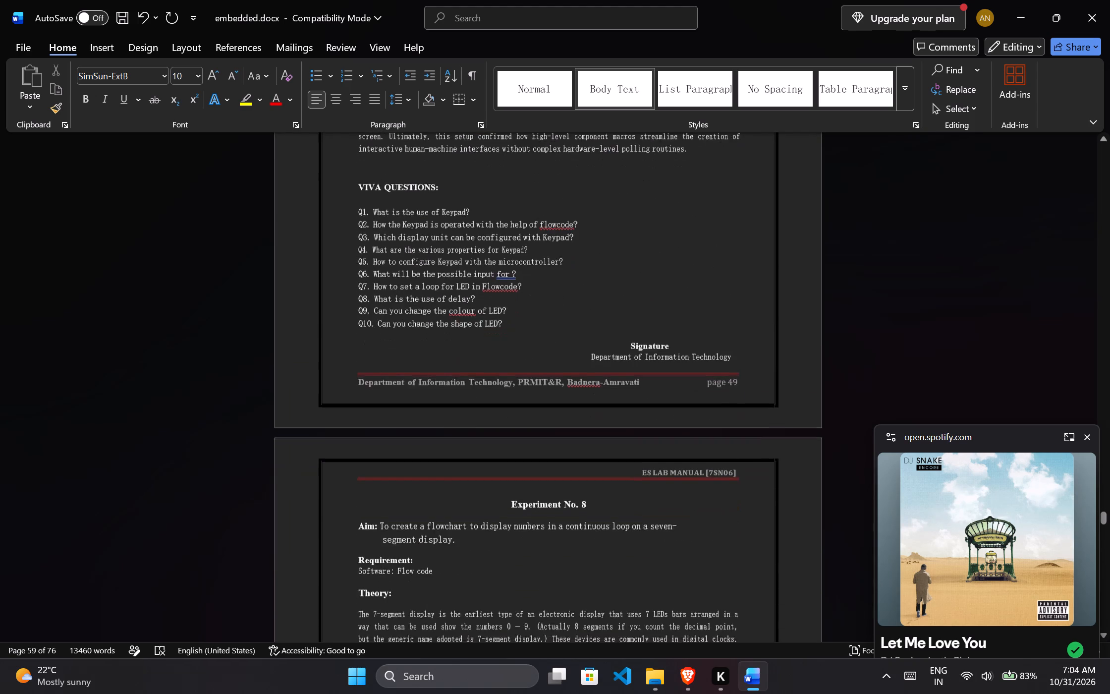
Look through Experiment 8's seven-segment display pages, from the theory and pin connections to the flowchart, Output and viva questions.
scroll(671, 311, down, 3)
scroll(671, 311, up, 2)
scroll(671, 311, down, 1)
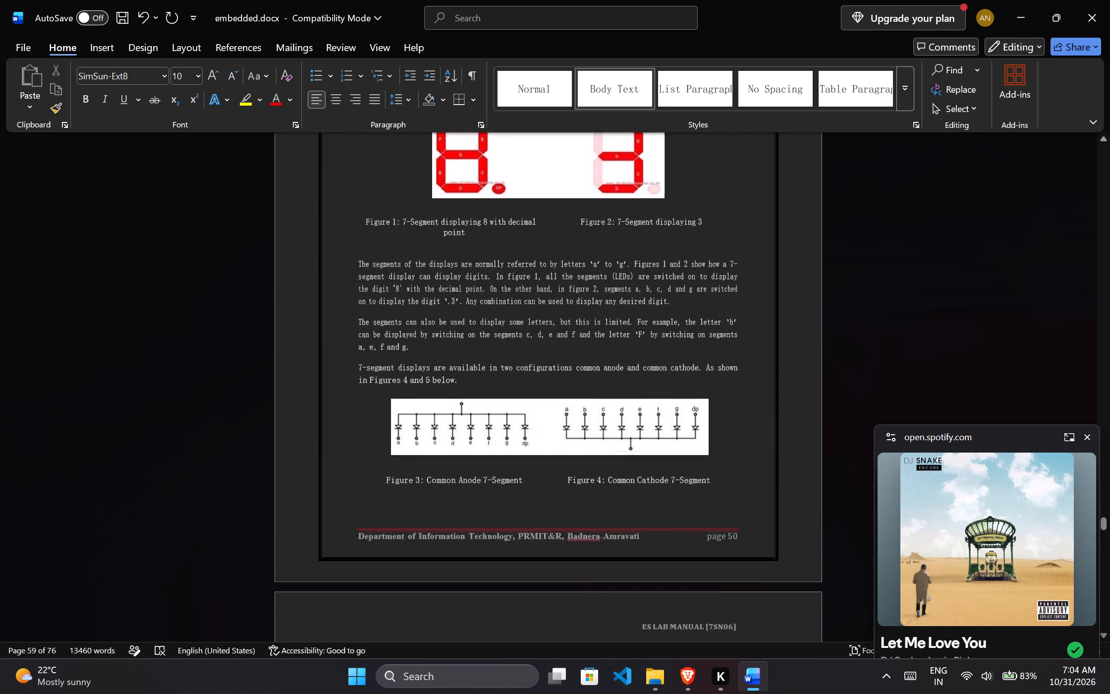
scroll(671, 311, down, 4)
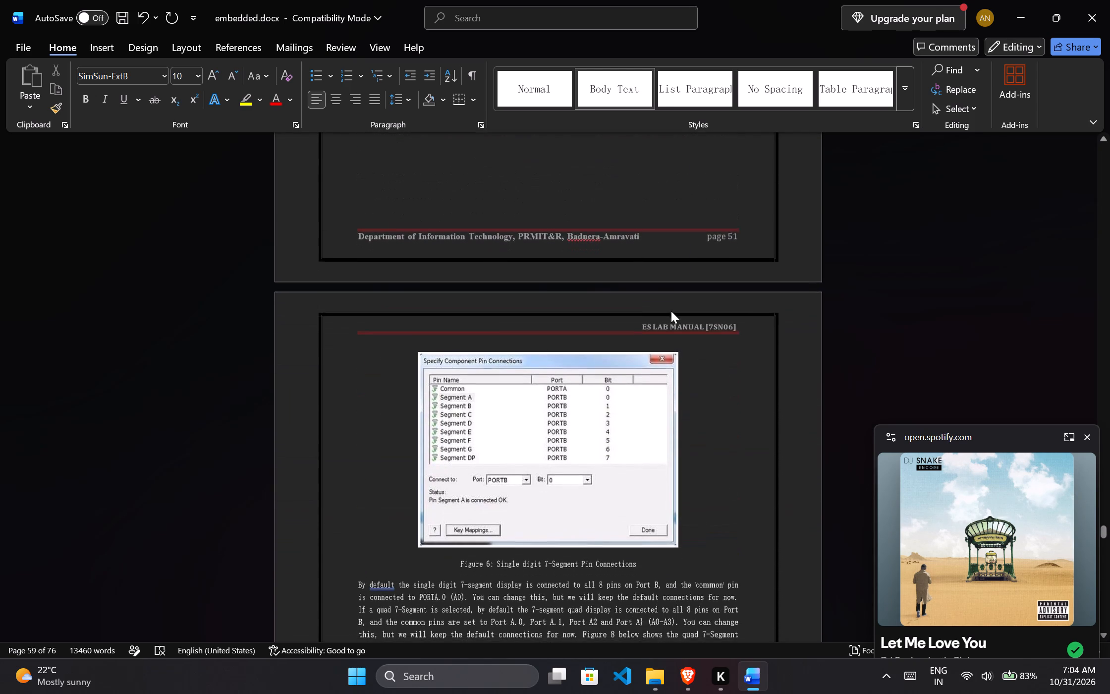
scroll(671, 311, down, 4)
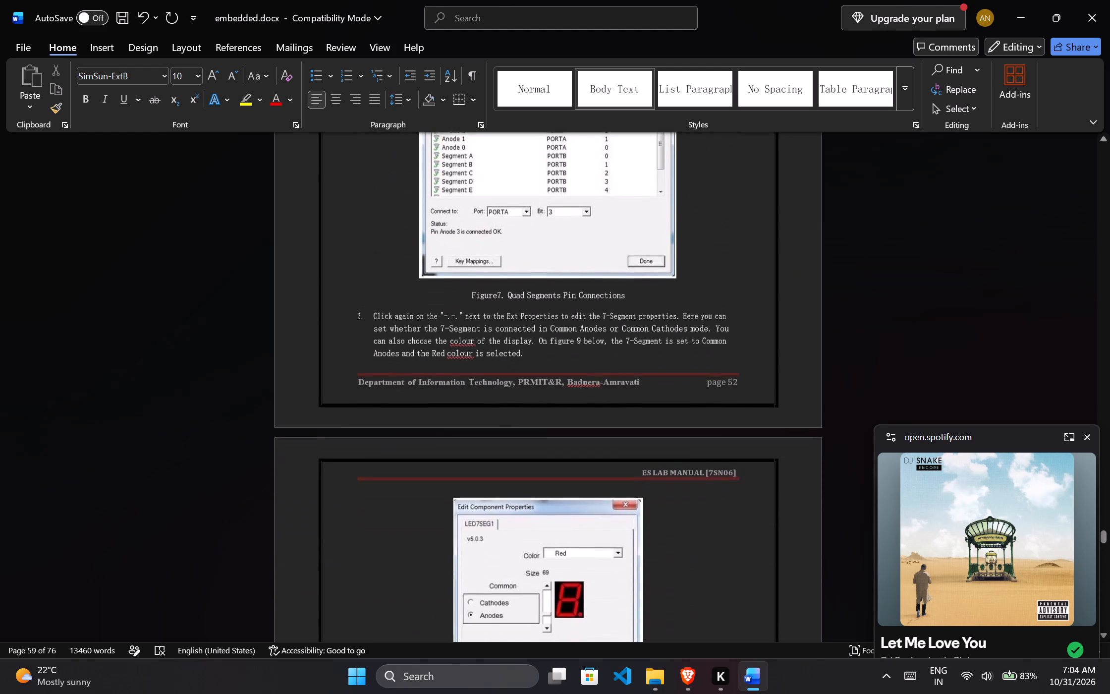
scroll(671, 311, down, 1)
scroll(575, 375, down, 1)
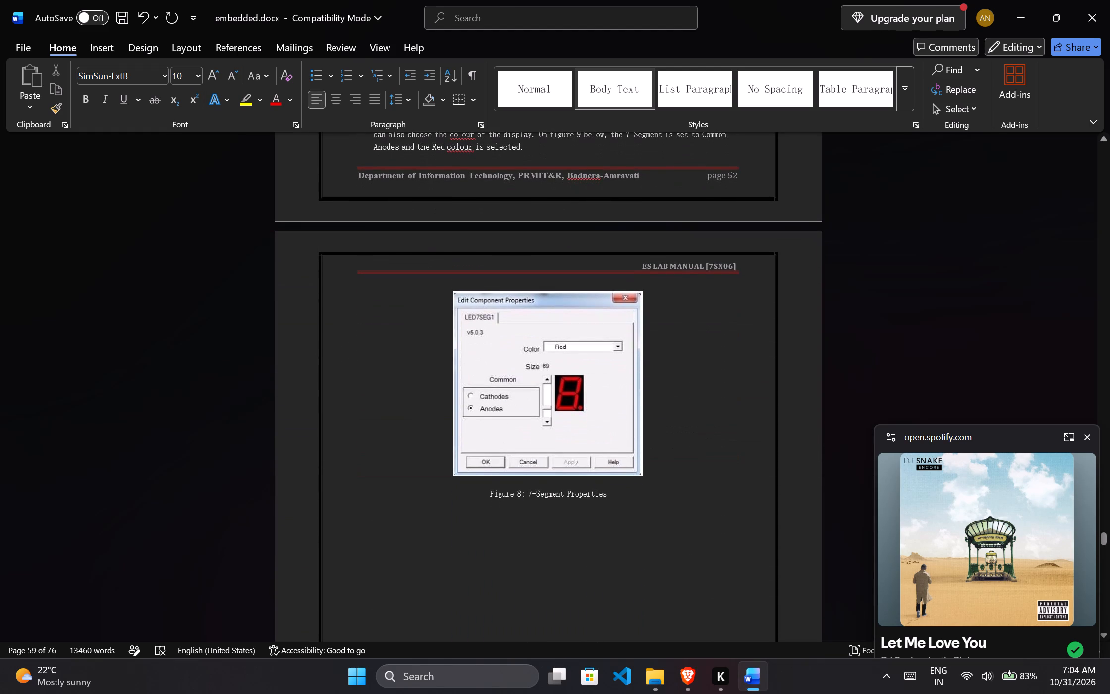
scroll(575, 375, down, 5)
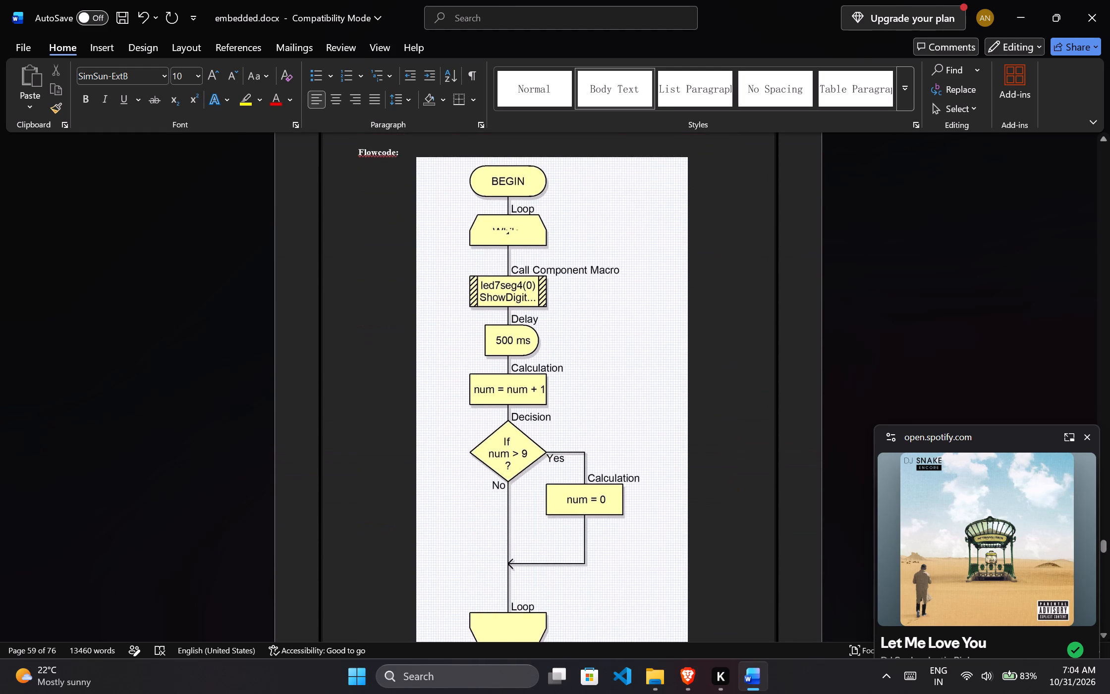
scroll(575, 375, down, 2)
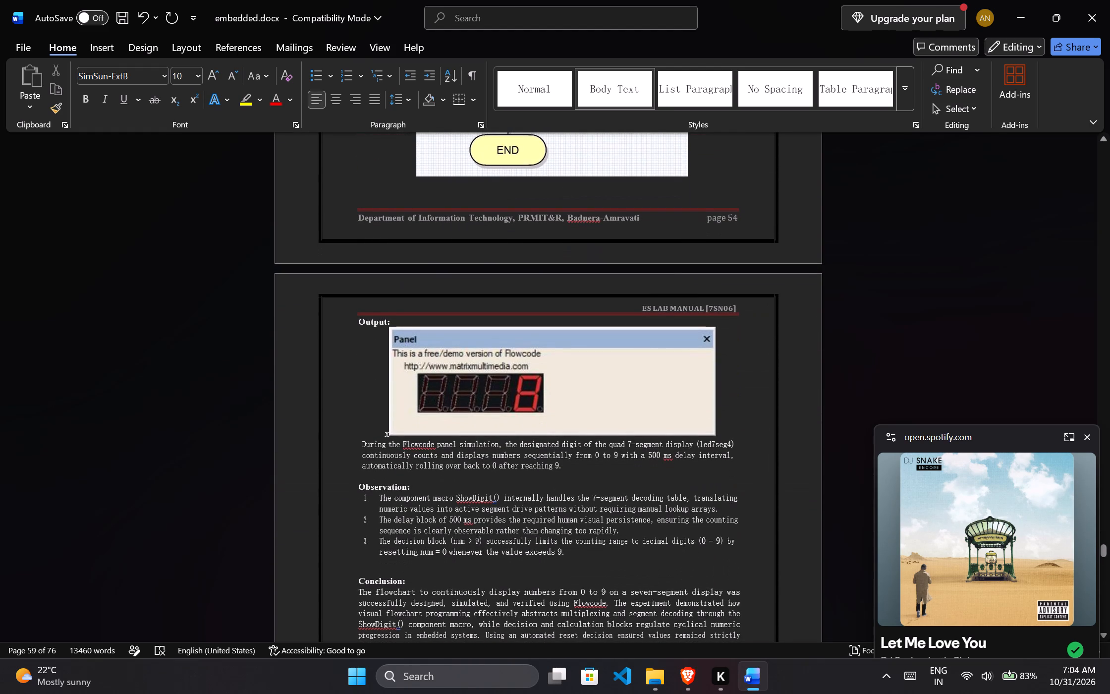
scroll(575, 375, down, 1)
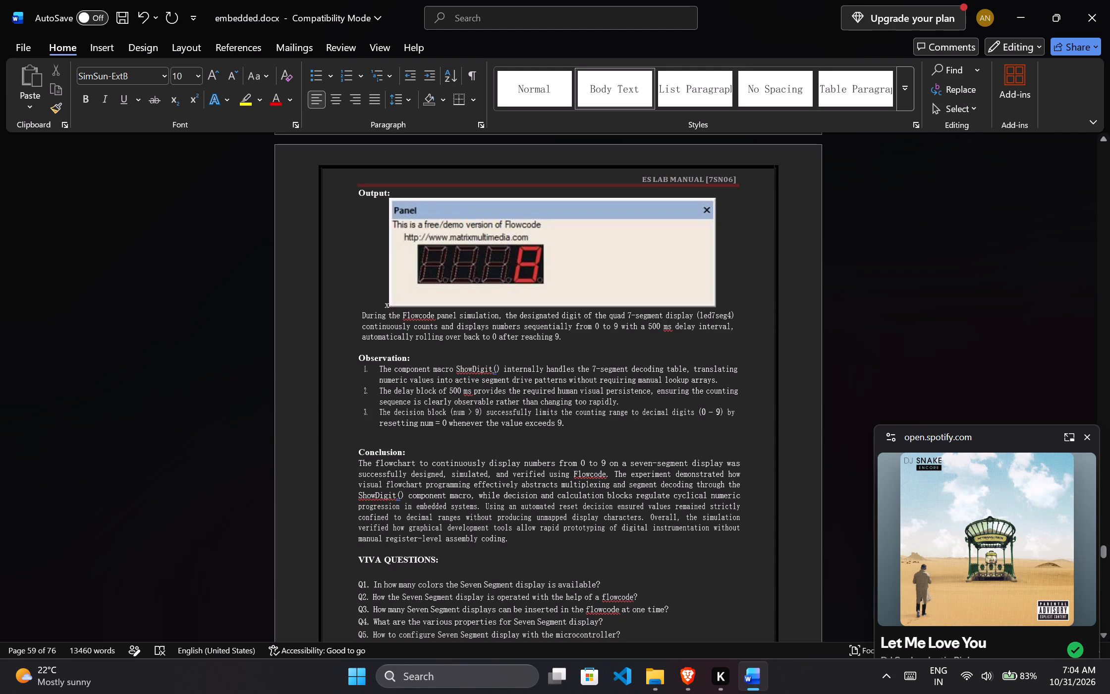
scroll(575, 375, down, 1)
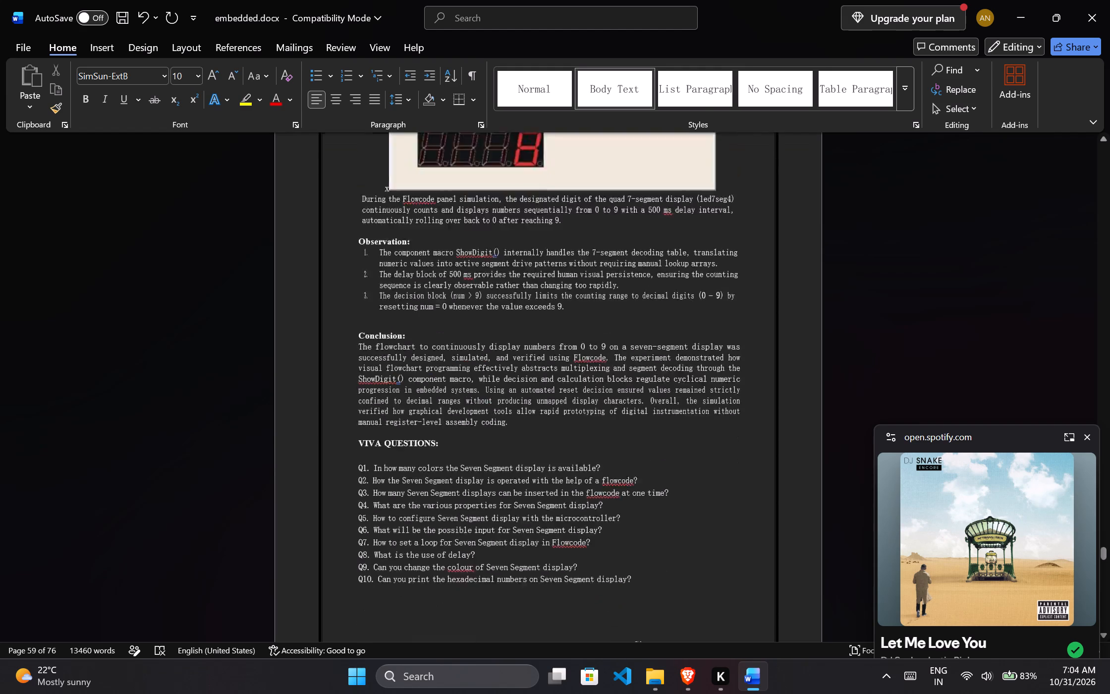
scroll(575, 375, down, 1)
Look through Experiment 9's Graphical LCD pages, from the aim and component macros to the viva questions.
scroll(575, 375, down, 3)
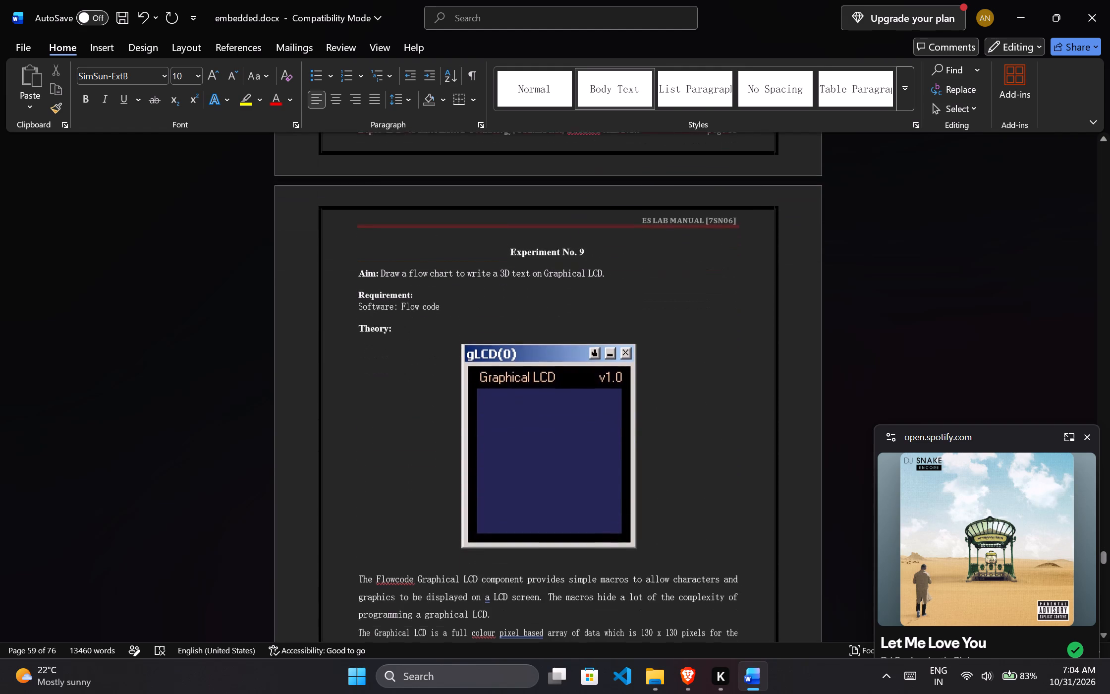
scroll(575, 375, down, 4)
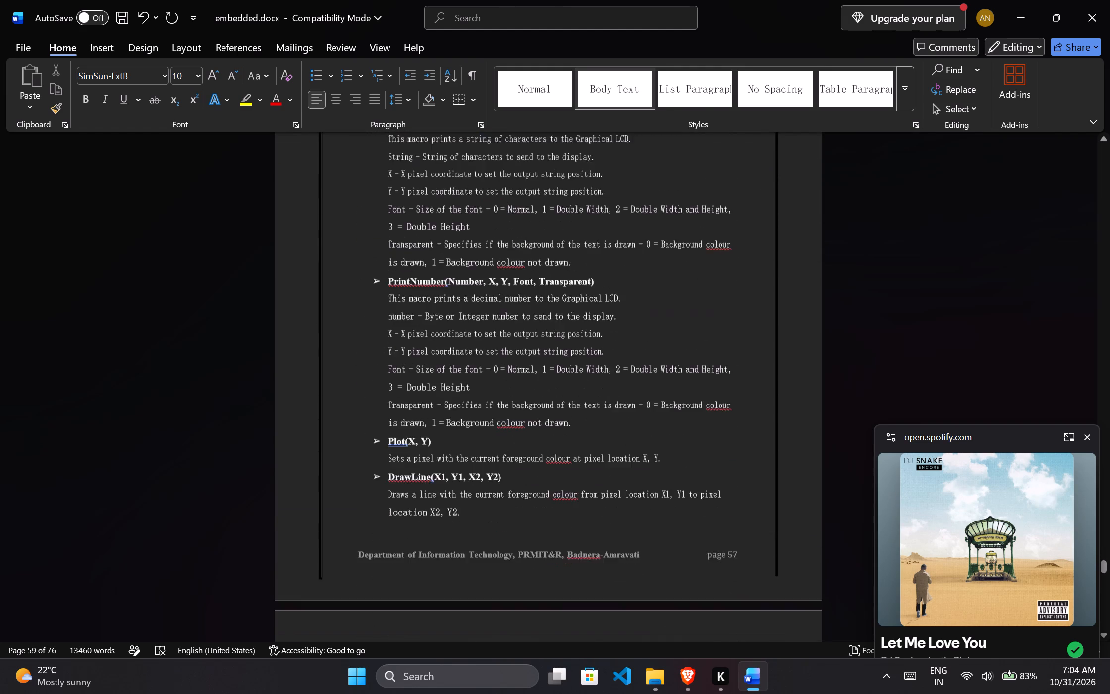
scroll(575, 375, down, 5)
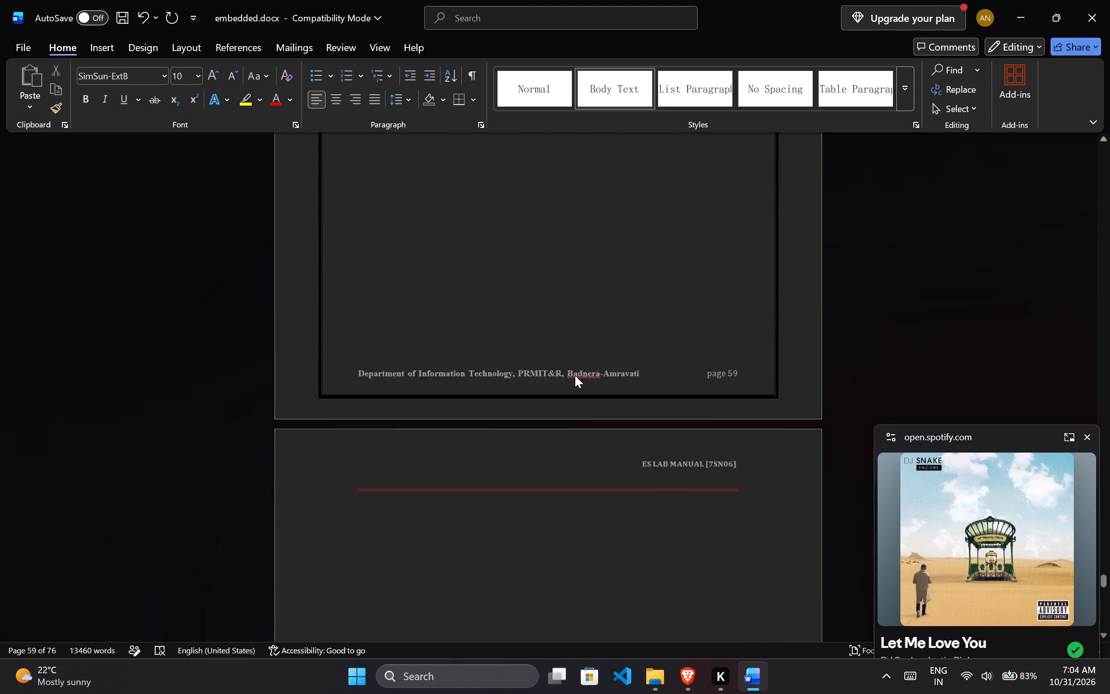
scroll(575, 375, down, 8)
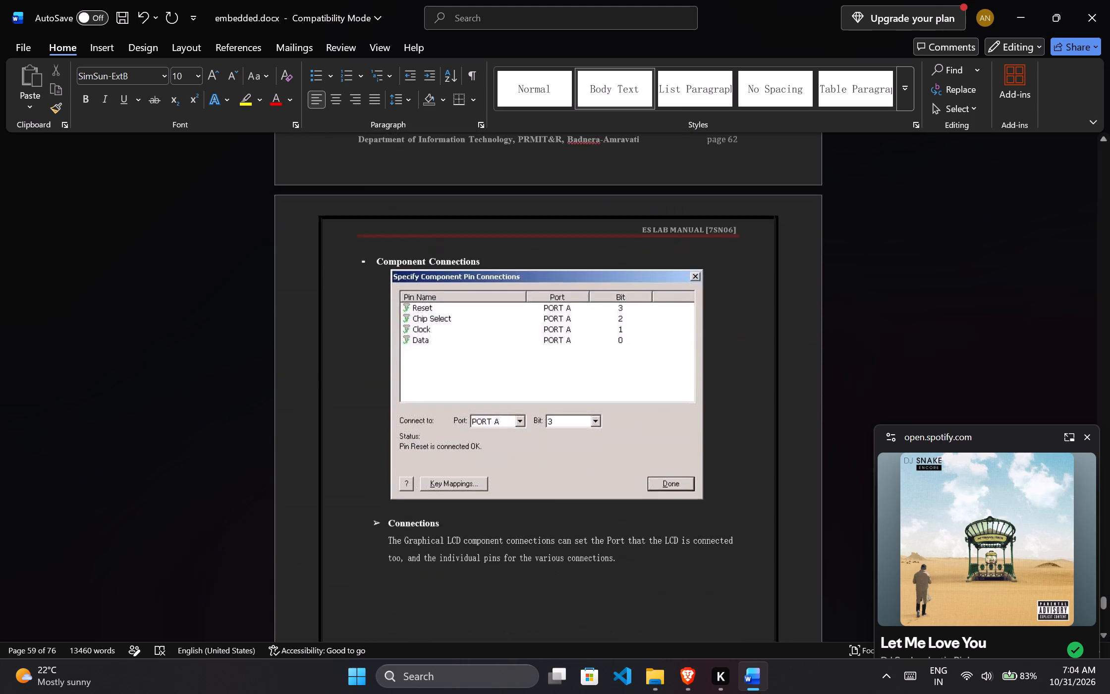
scroll(575, 375, down, 5)
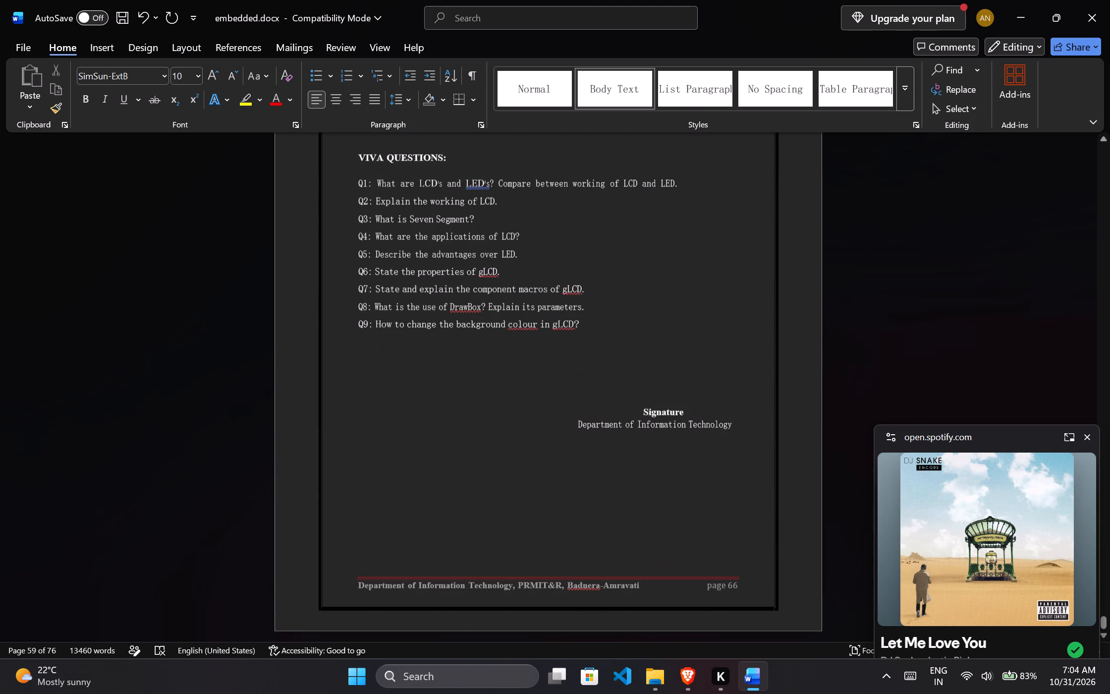
Look back through Experiment 9's pages, from the viva questions and Flowcode chart to the Graphical LCD properties, for blank pages.
scroll(575, 375, up, 6)
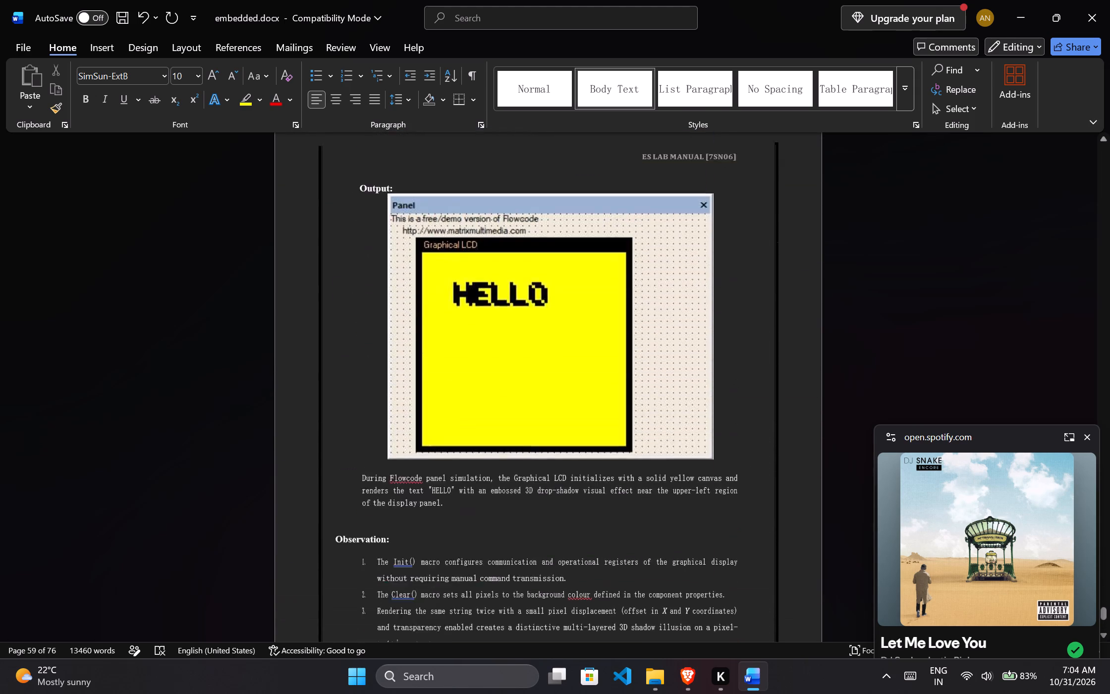
scroll(575, 375, up, 2)
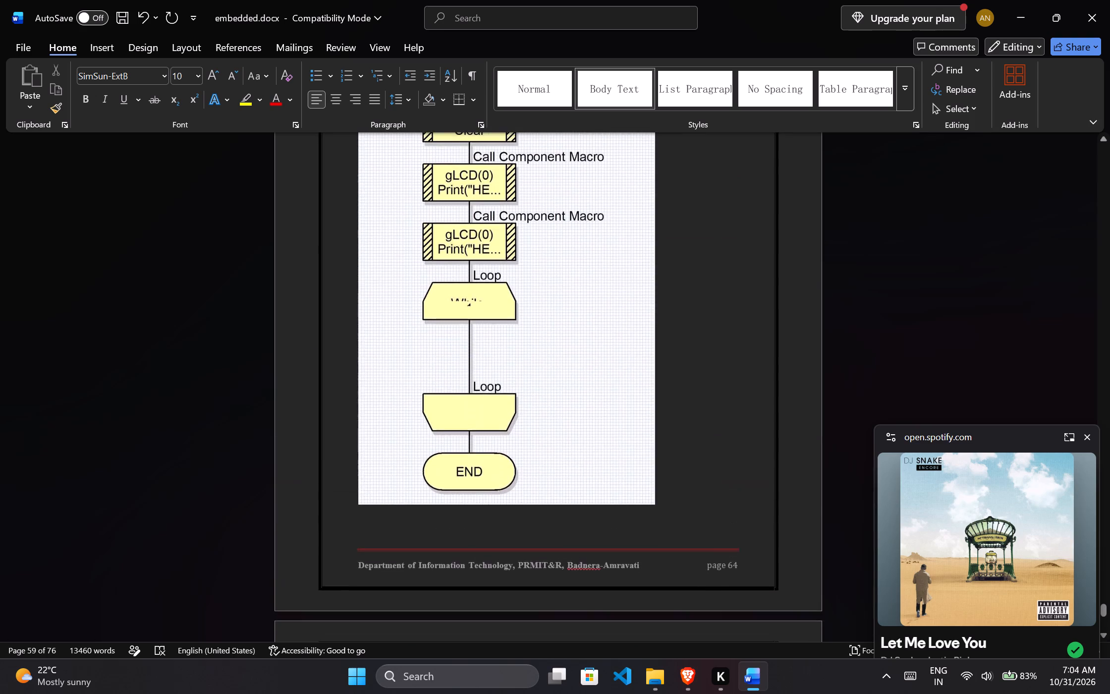
scroll(575, 375, up, 4)
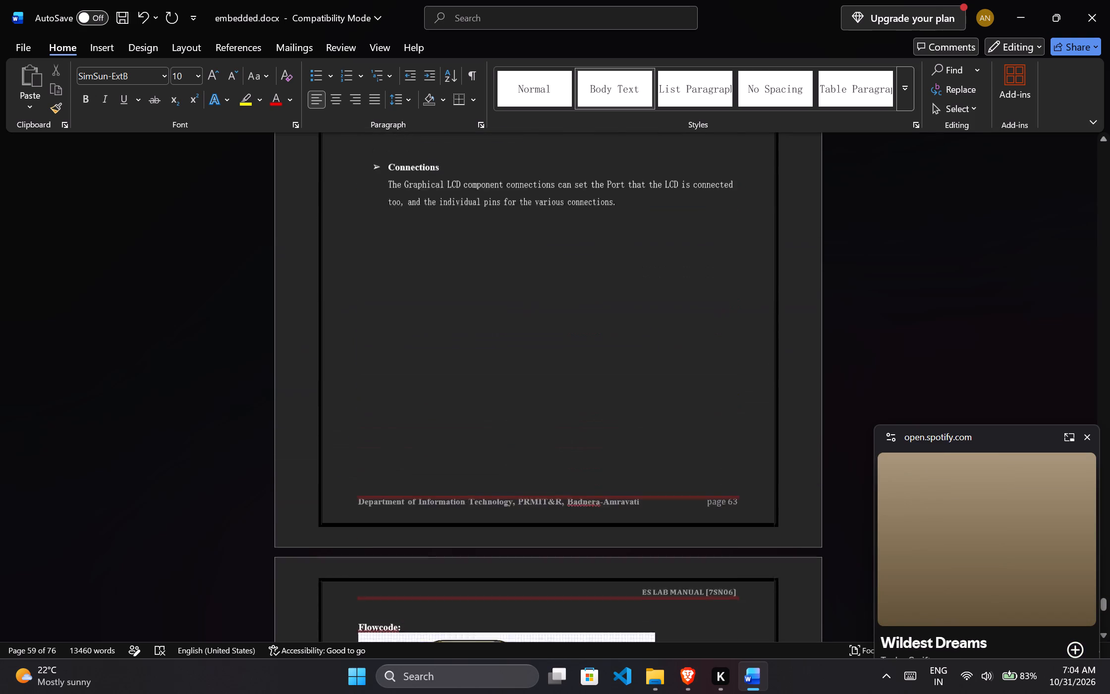
scroll(575, 375, up, 5)
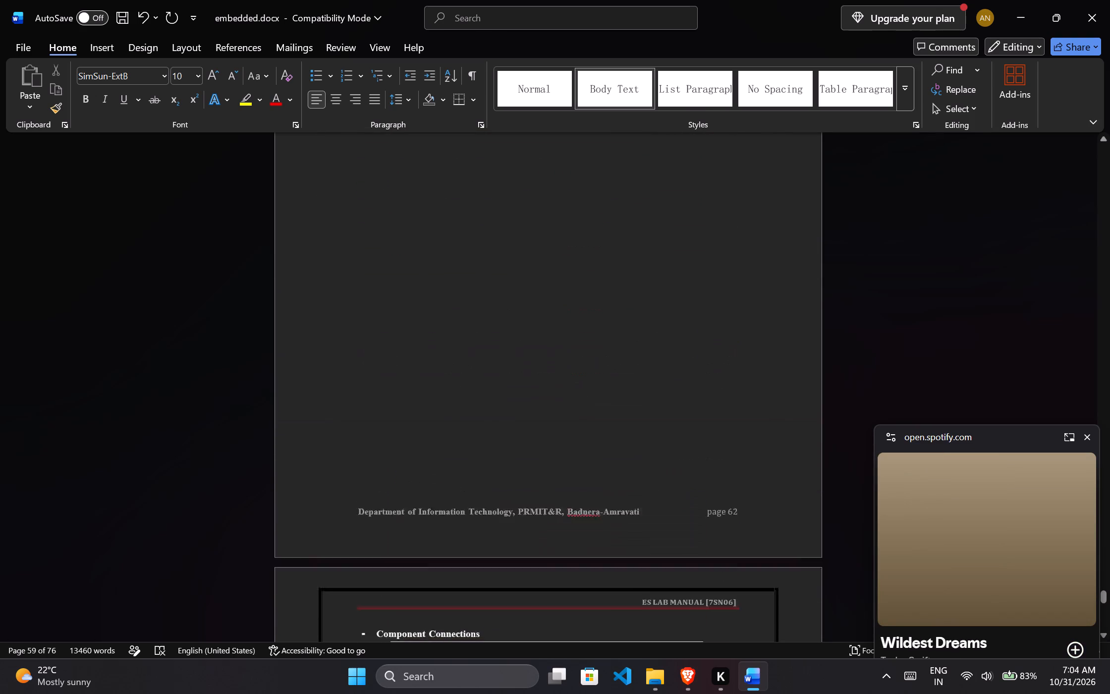
scroll(575, 375, up, 2)
scroll(575, 375, down, 4)
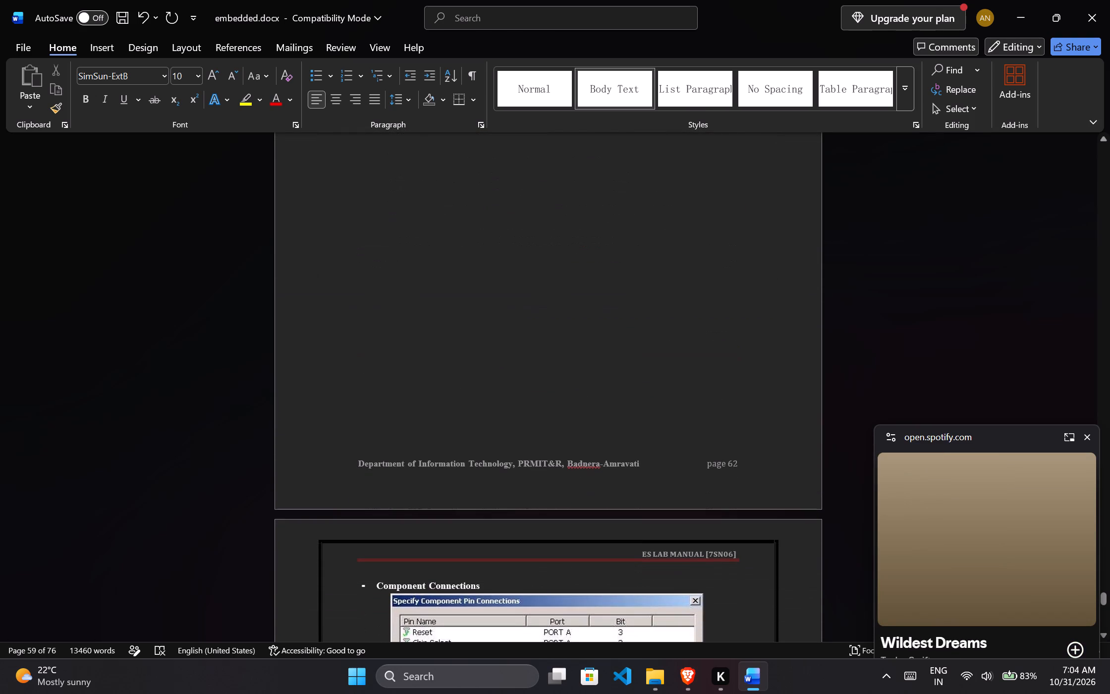
scroll(575, 375, up, 4)
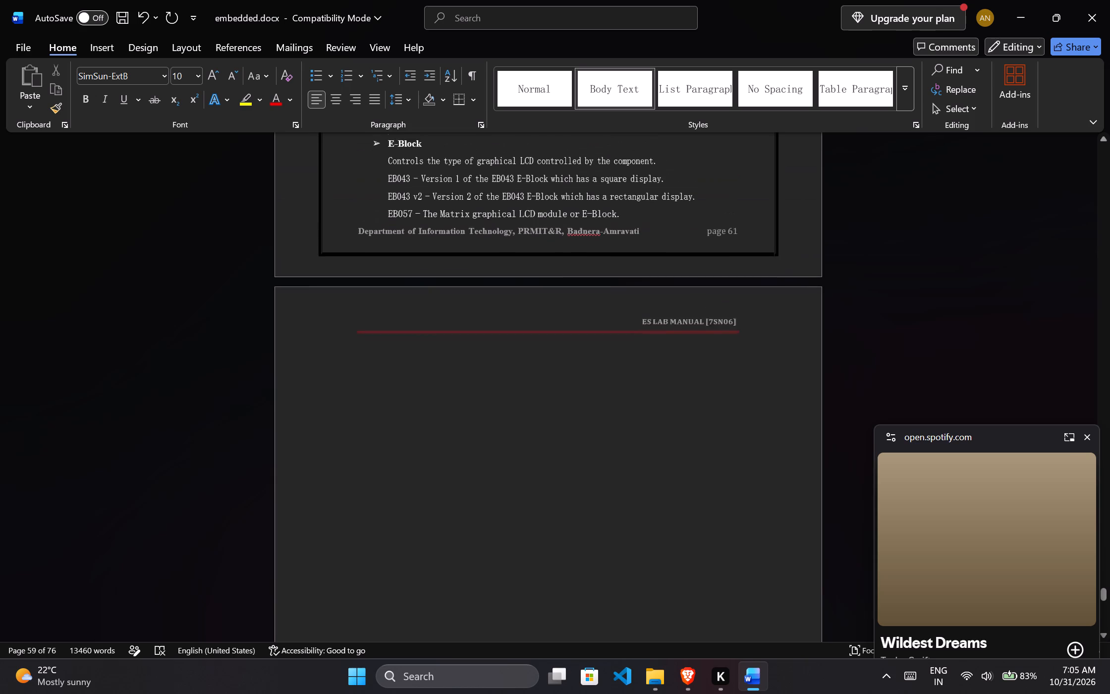
scroll(575, 375, up, 3)
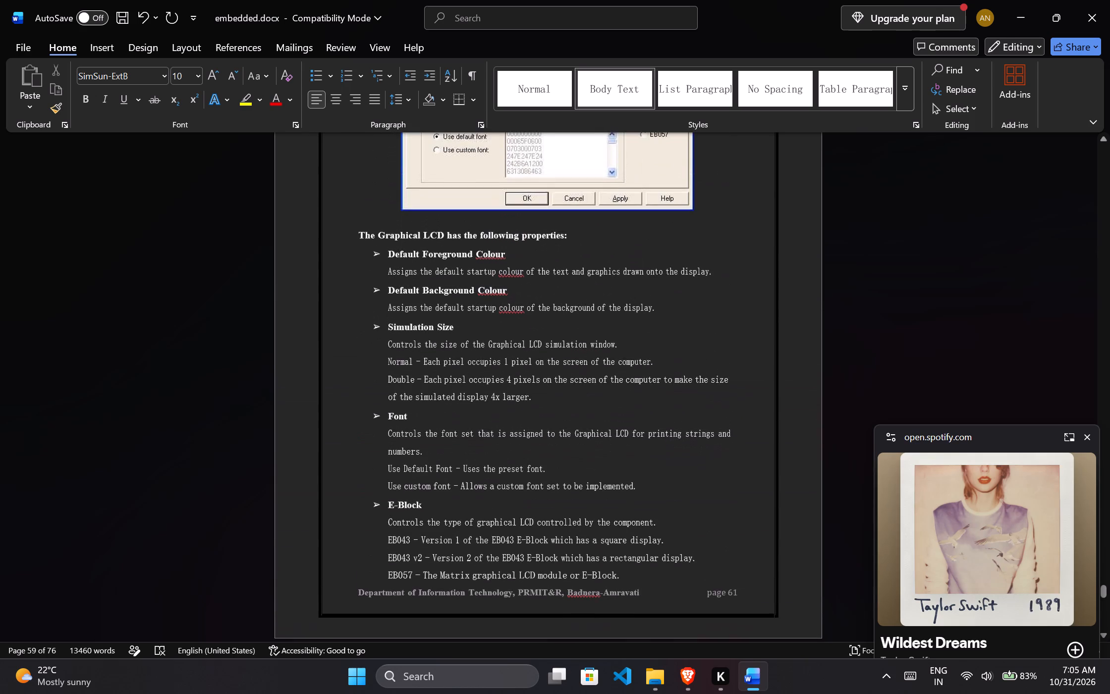
Delete the blank page 60 just before Experiment 9's Component Properties section.
scroll(575, 375, up, 1)
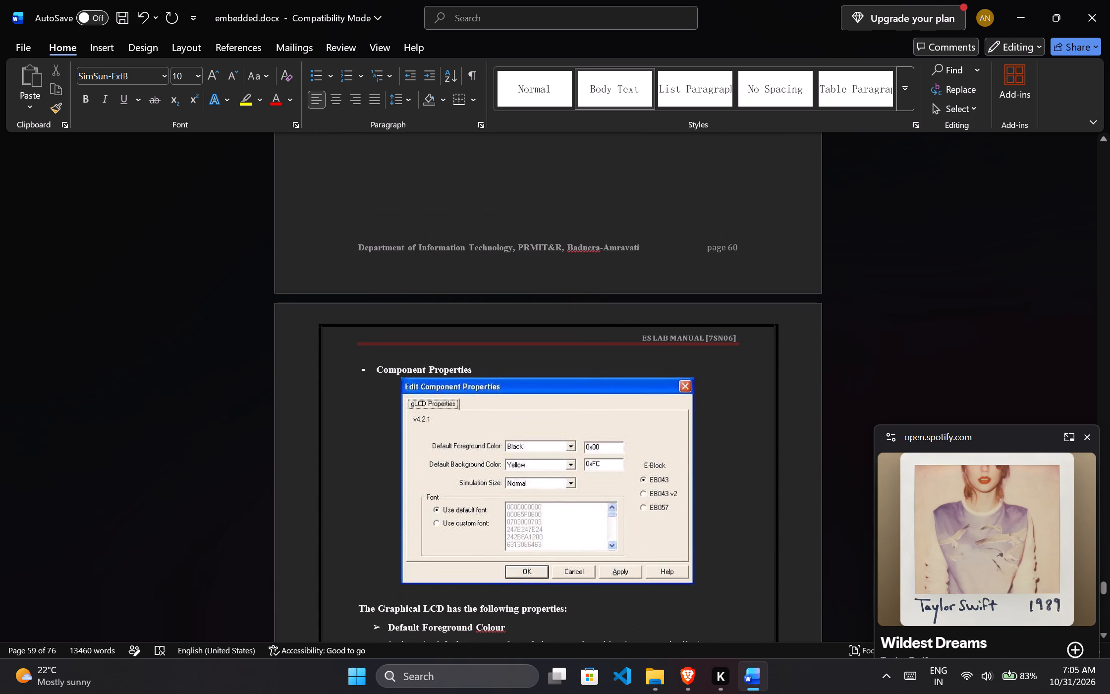
scroll(575, 375, up, 5)
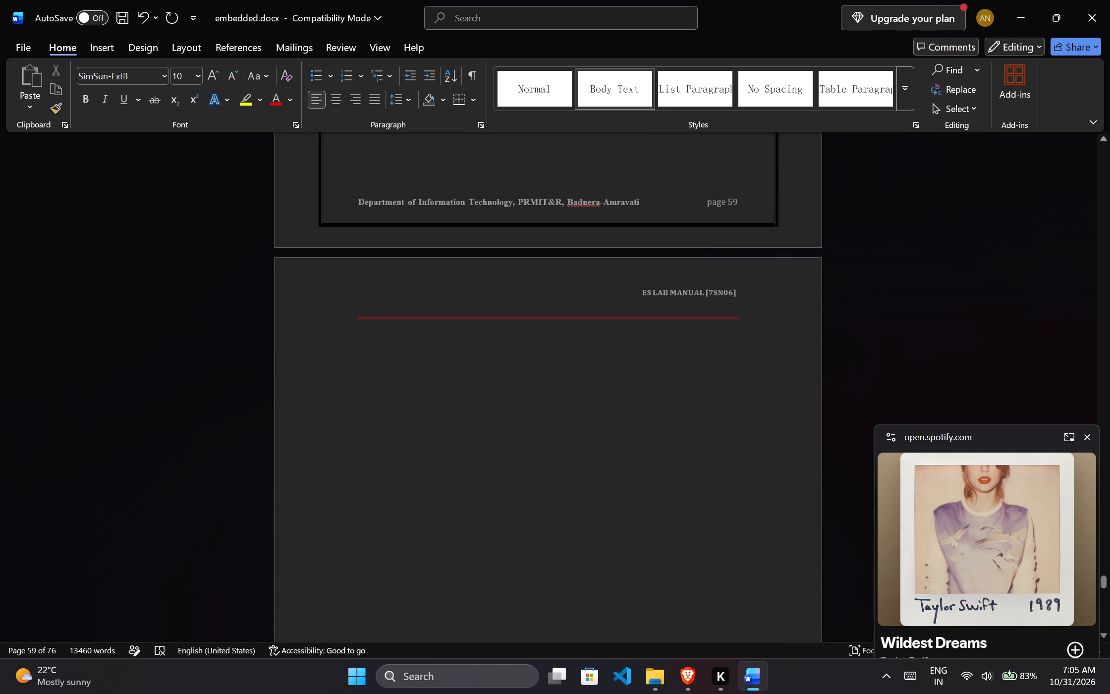
scroll(575, 375, up, 3)
scroll(575, 375, down, 3)
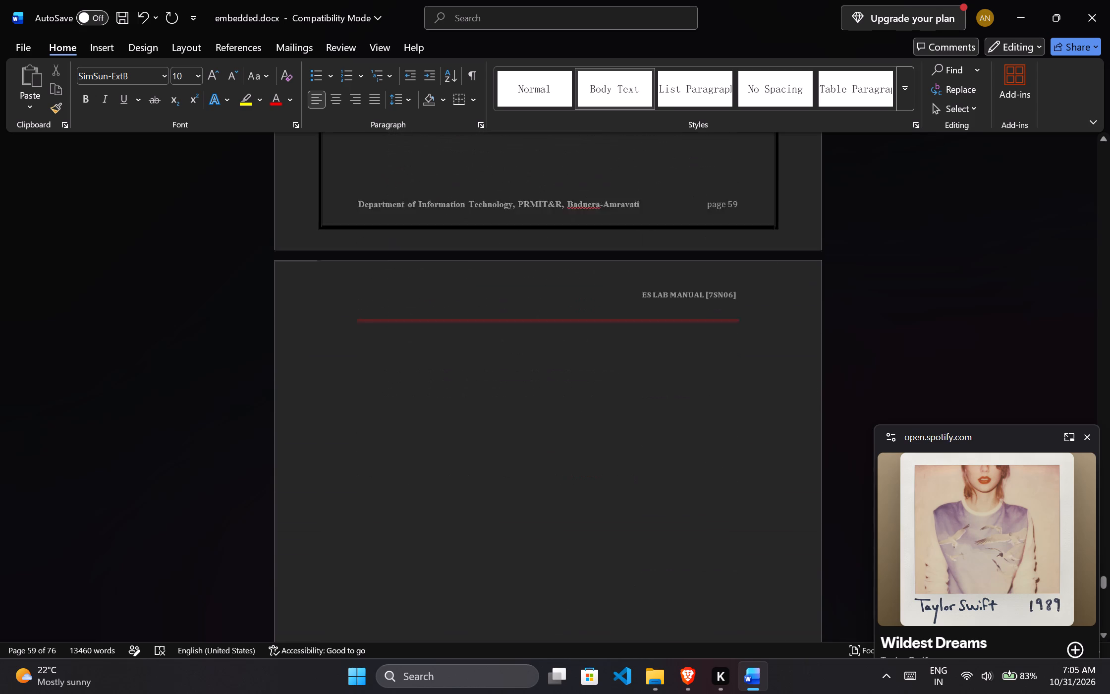
click(493, 368)
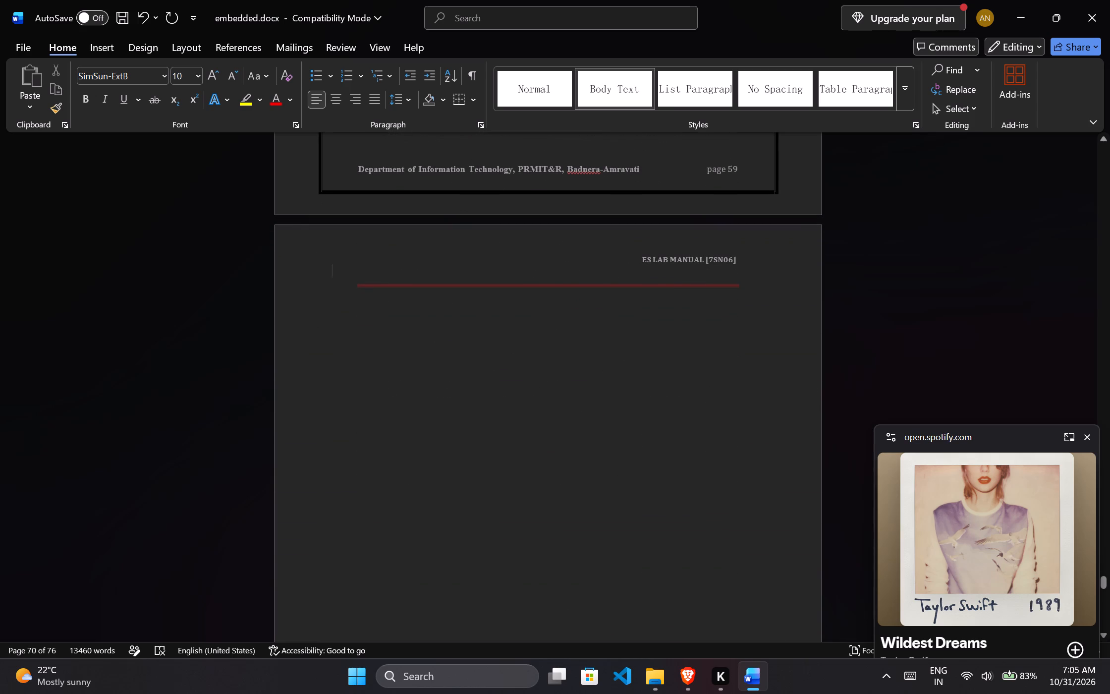
key(BackSpace)
Delete the blank page between the E-Block property text and the Component Connections section in Experiment 9.
scroll(487, 363, down, 5)
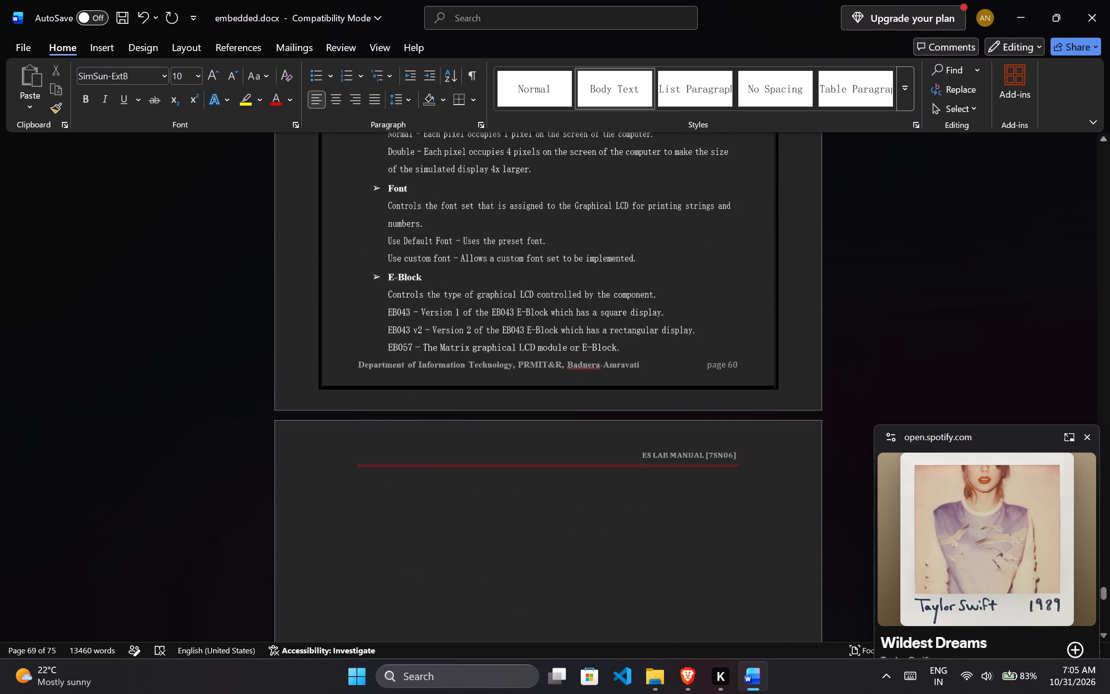
scroll(487, 363, down, 1)
click(433, 288)
key(BackSpace)
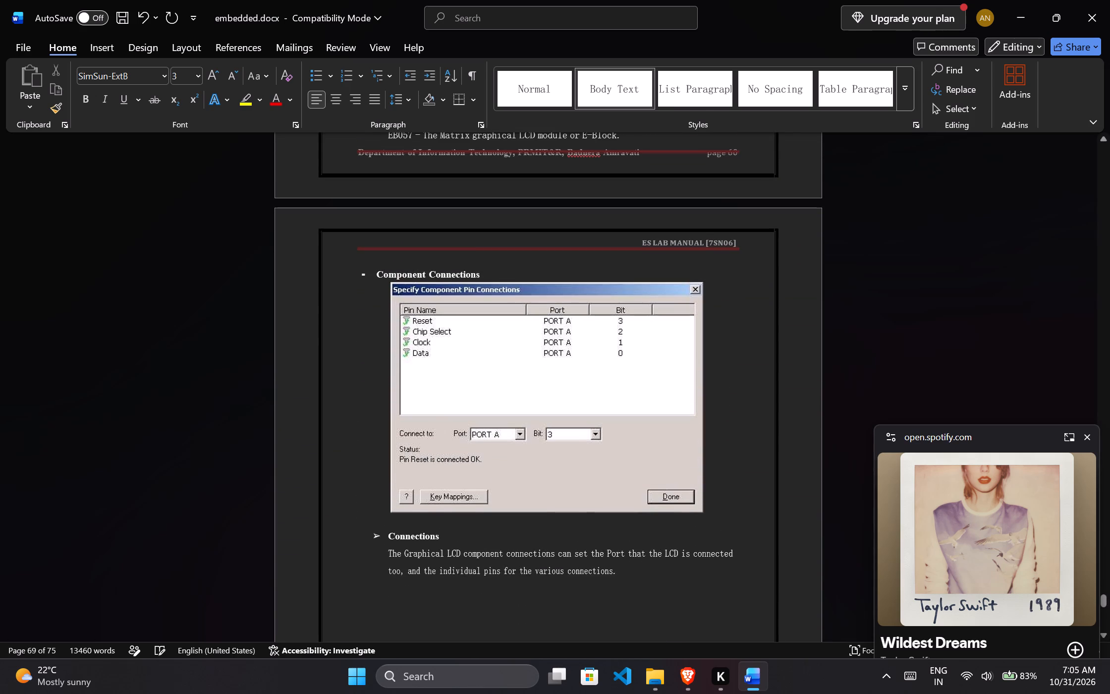
Check Experiment 9's page layout from Component Connections to the viva questions, and back up to the DrawBox macro page.
scroll(433, 288, down, 10)
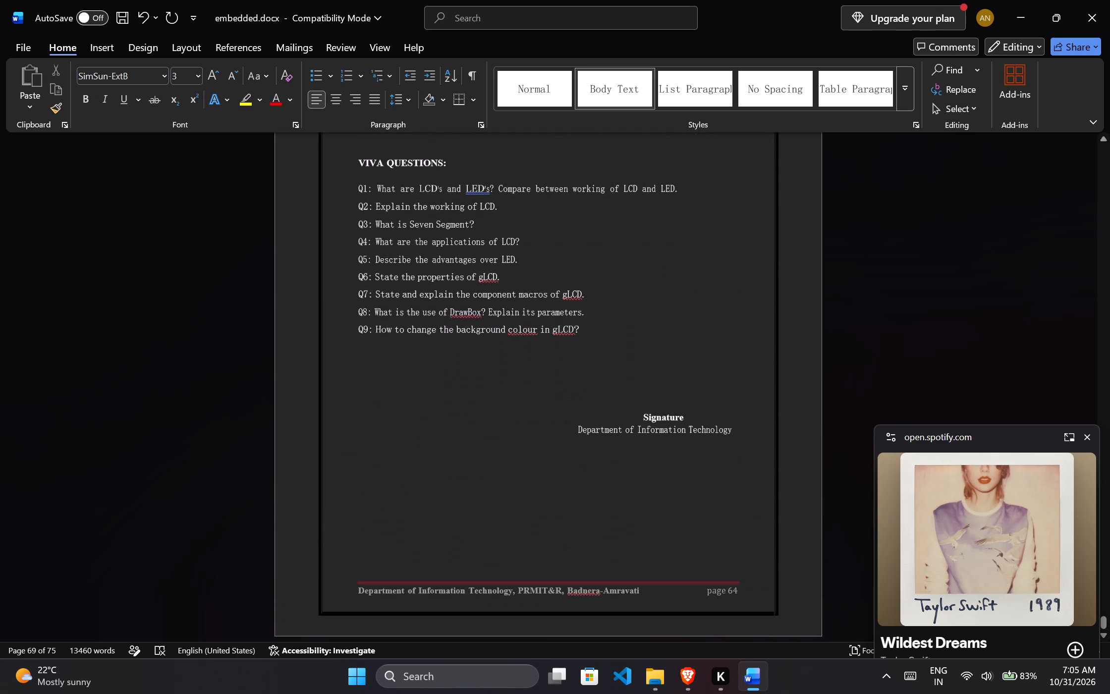
scroll(433, 288, up, 8)
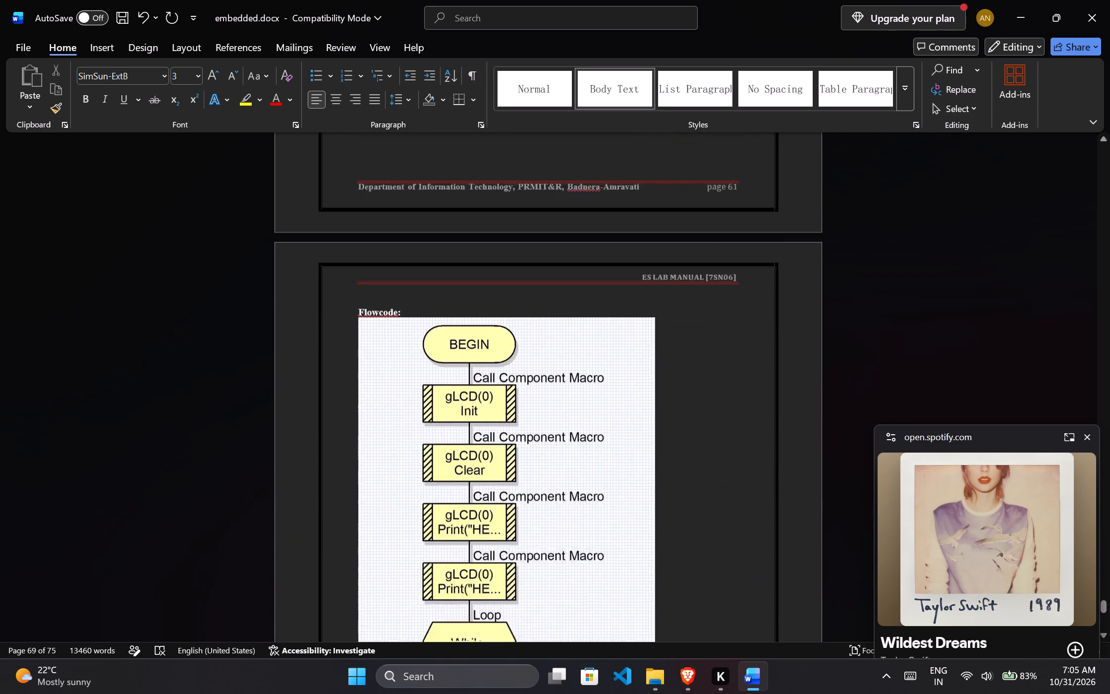
scroll(433, 288, up, 6)
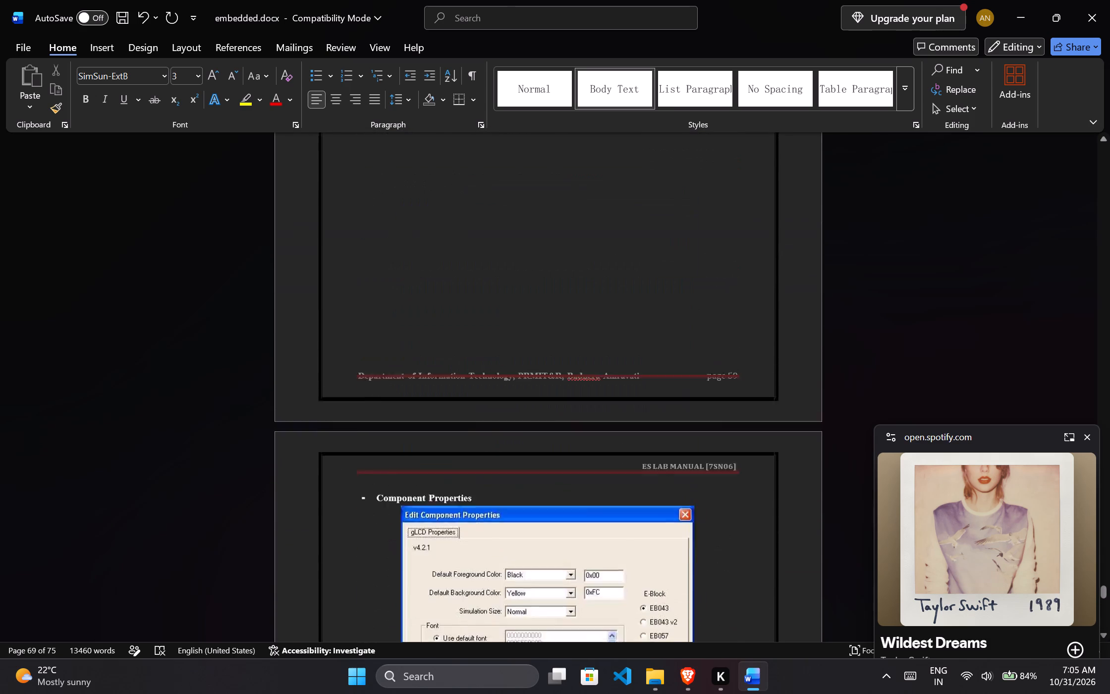
scroll(433, 288, up, 5)
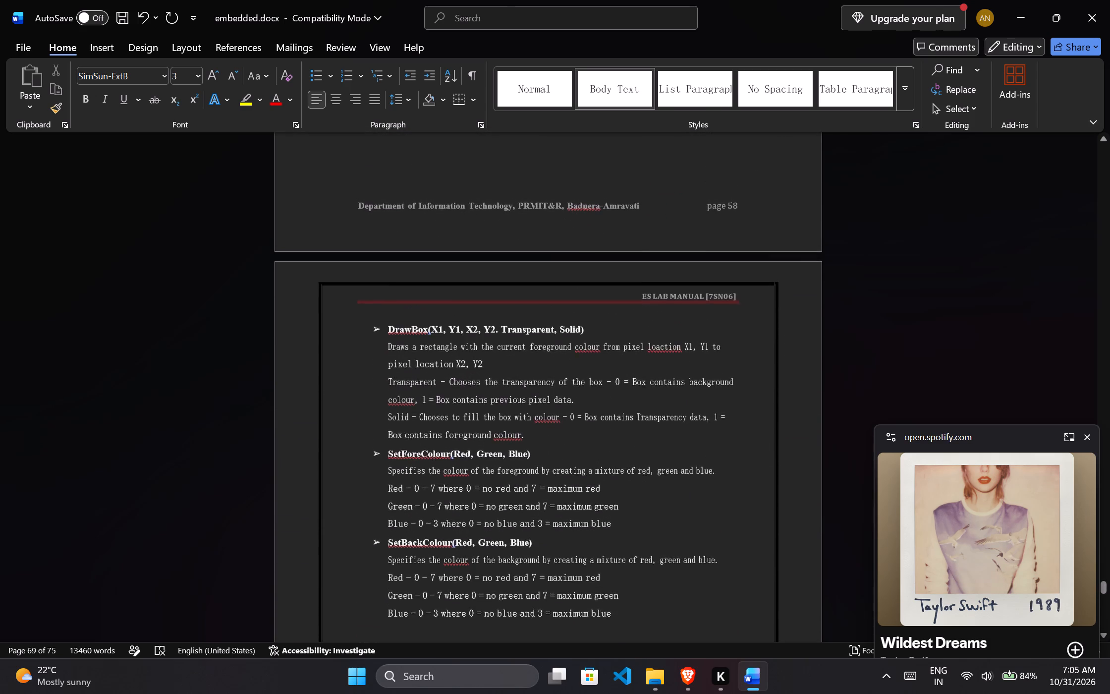
Delete the blank page 58 between the DrawLine and DrawBox macro descriptions in Experiment 9.
scroll(433, 288, up, 3)
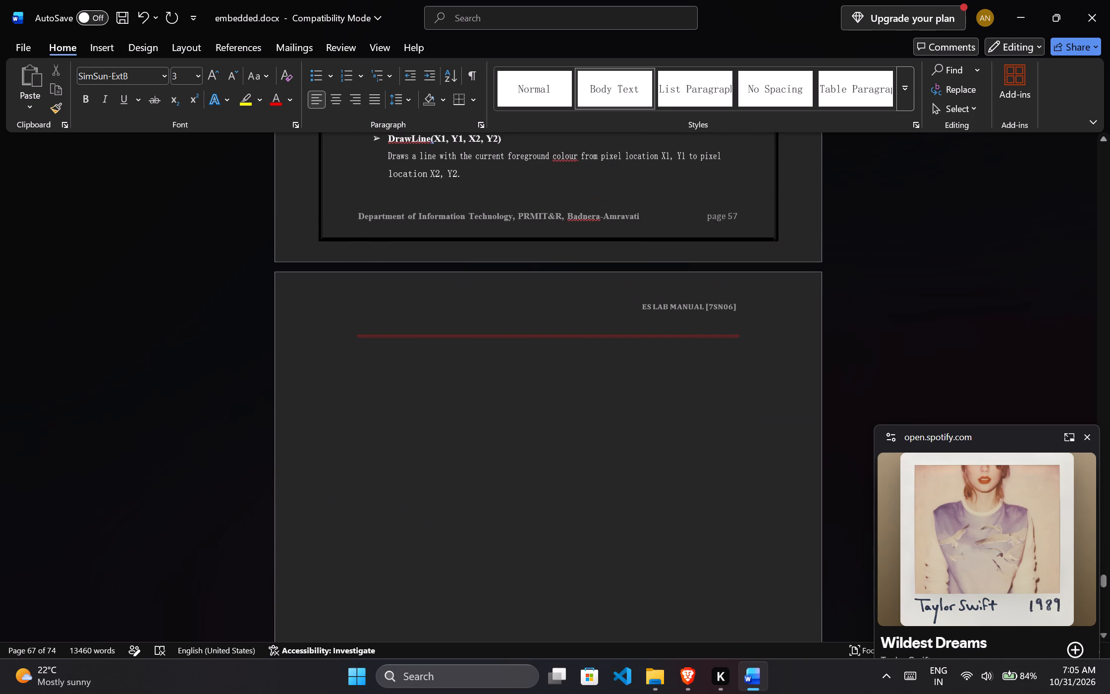
click(423, 385)
key(BackSpace)
Look back through Experiment 9's macros and theory and Experiment 8's Output, flowchart and 7-segment pin connection pages for blank pages.
scroll(423, 385, up, 3)
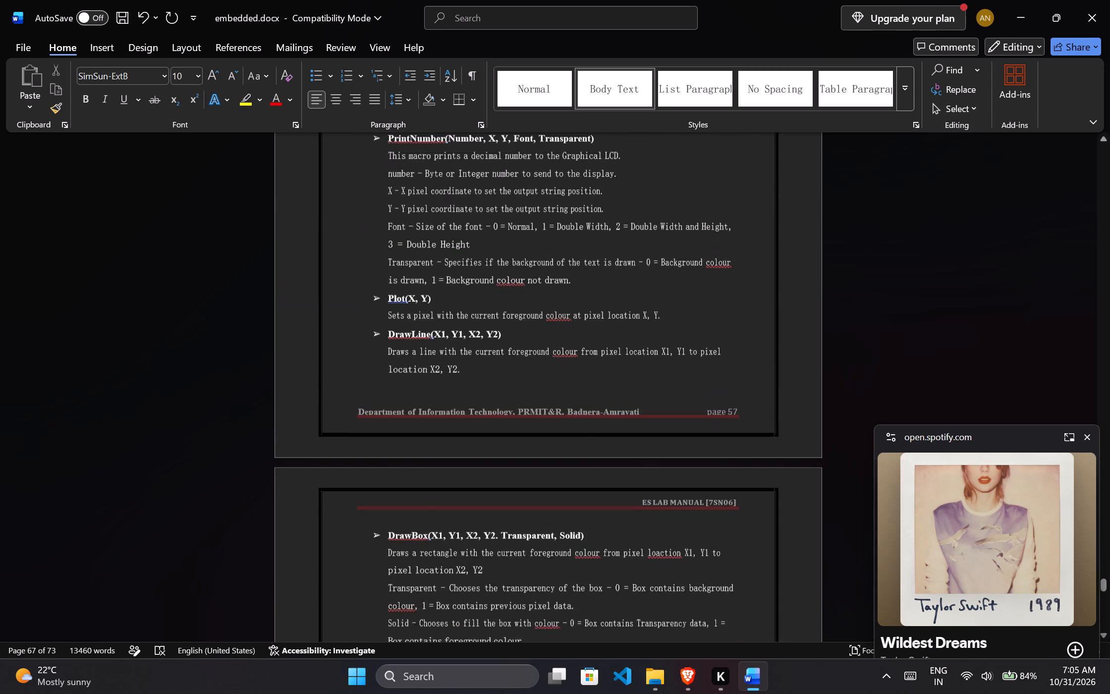
scroll(423, 385, up, 3)
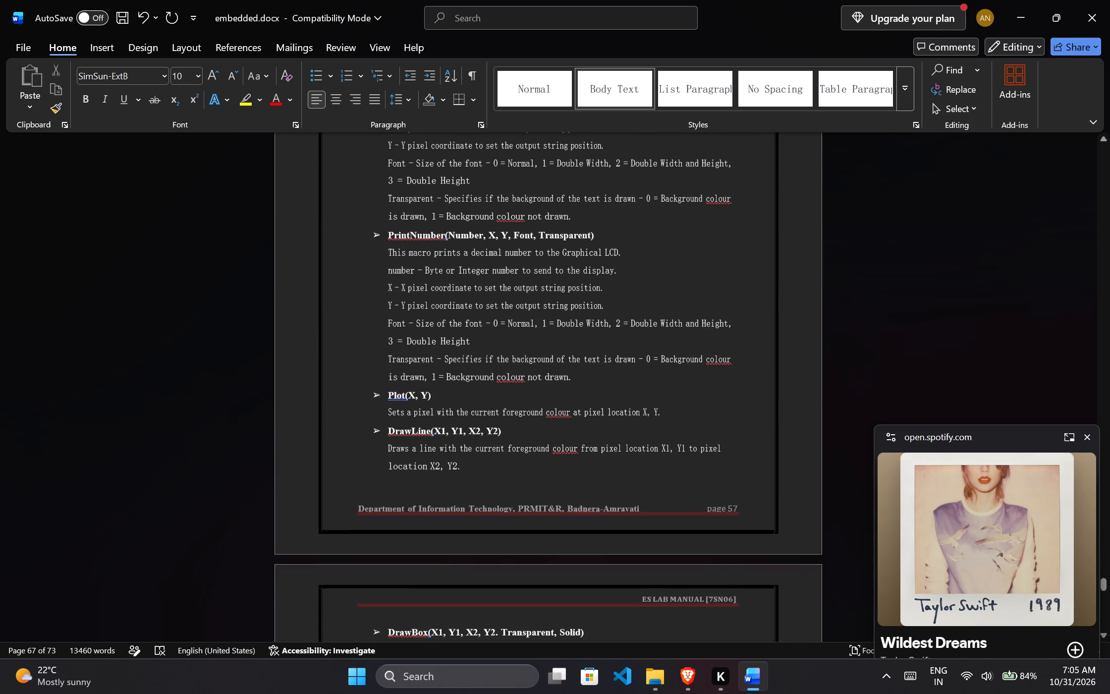
scroll(423, 385, up, 3)
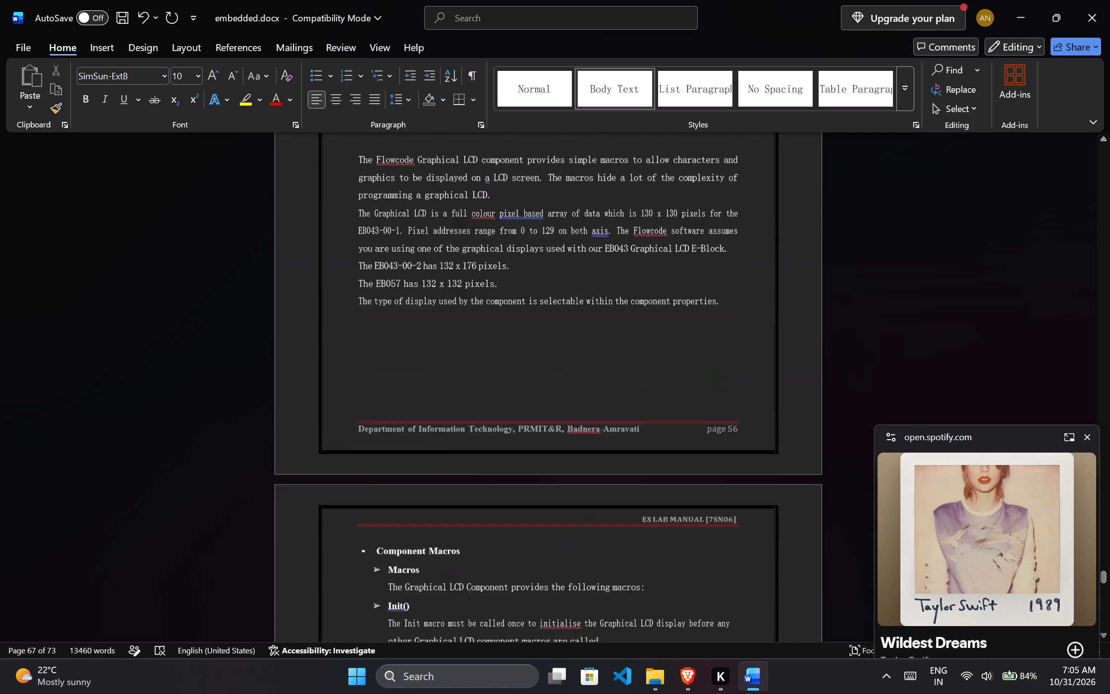
scroll(423, 385, up, 1)
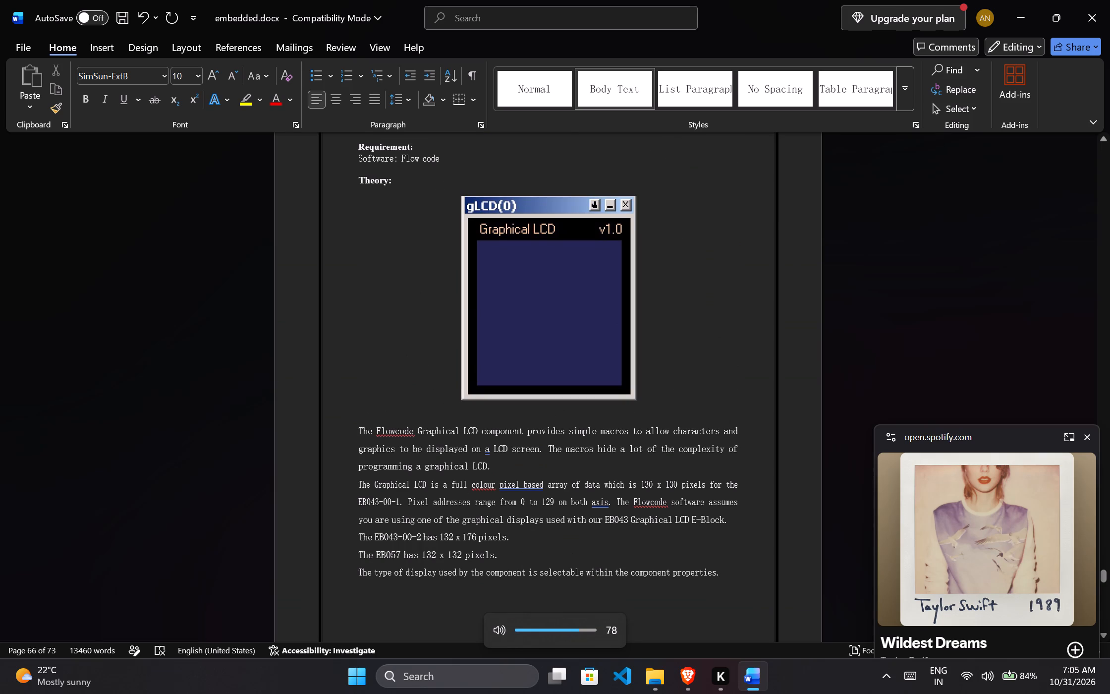
scroll(423, 385, up, 1)
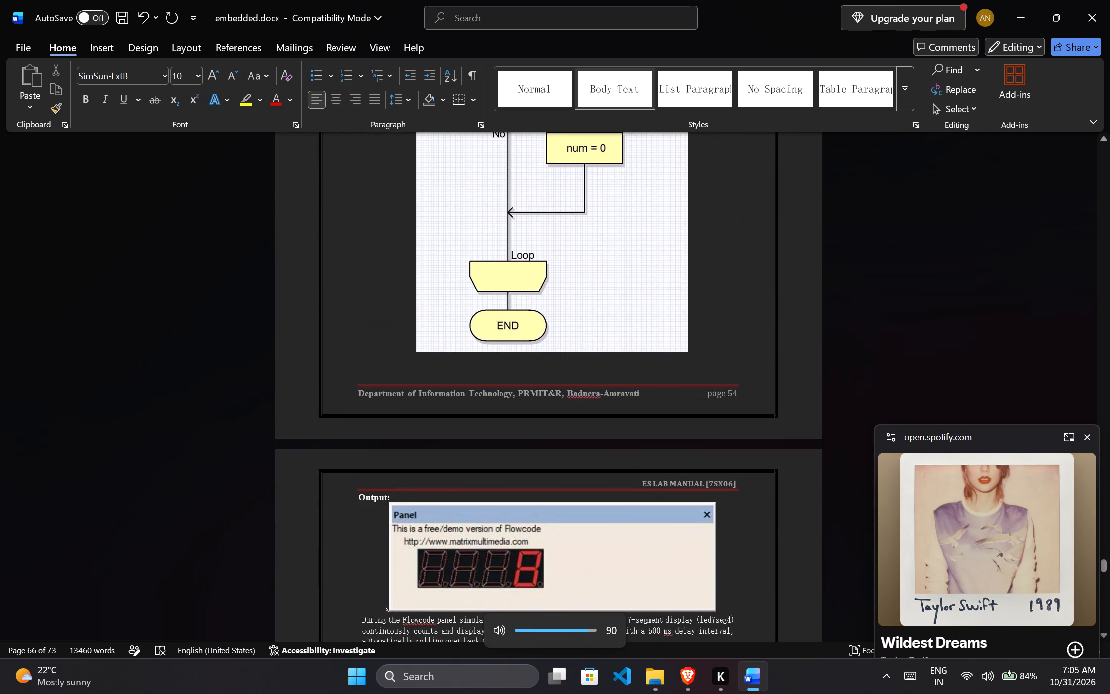
scroll(423, 385, down, 1)
scroll(423, 385, up, 1)
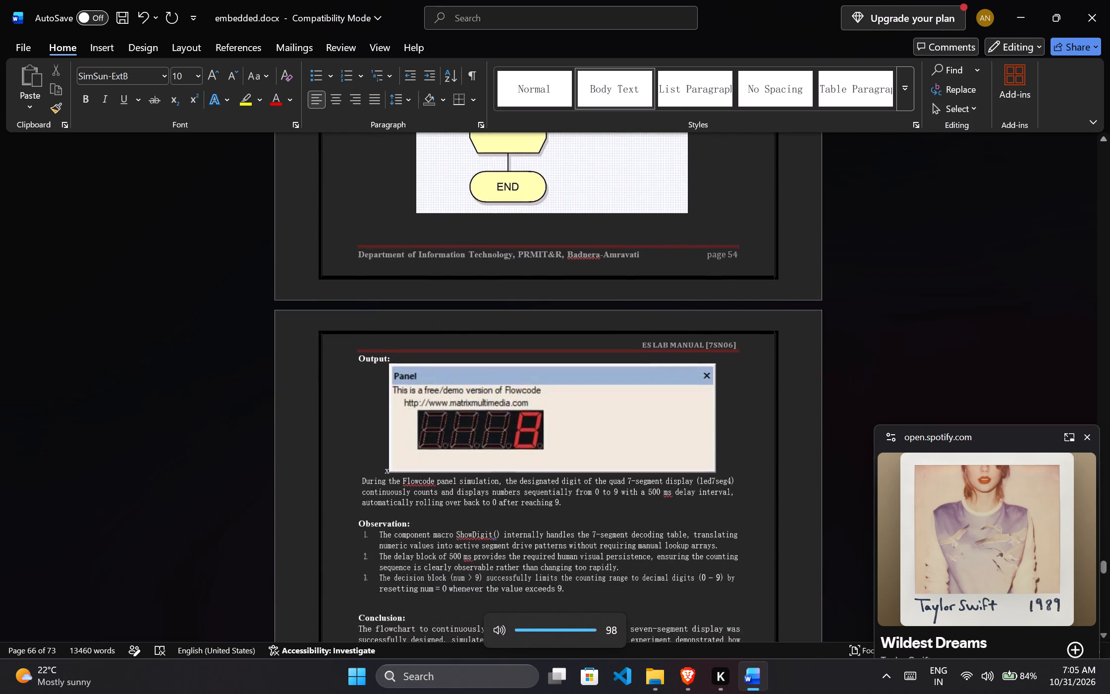
scroll(423, 385, up, 5)
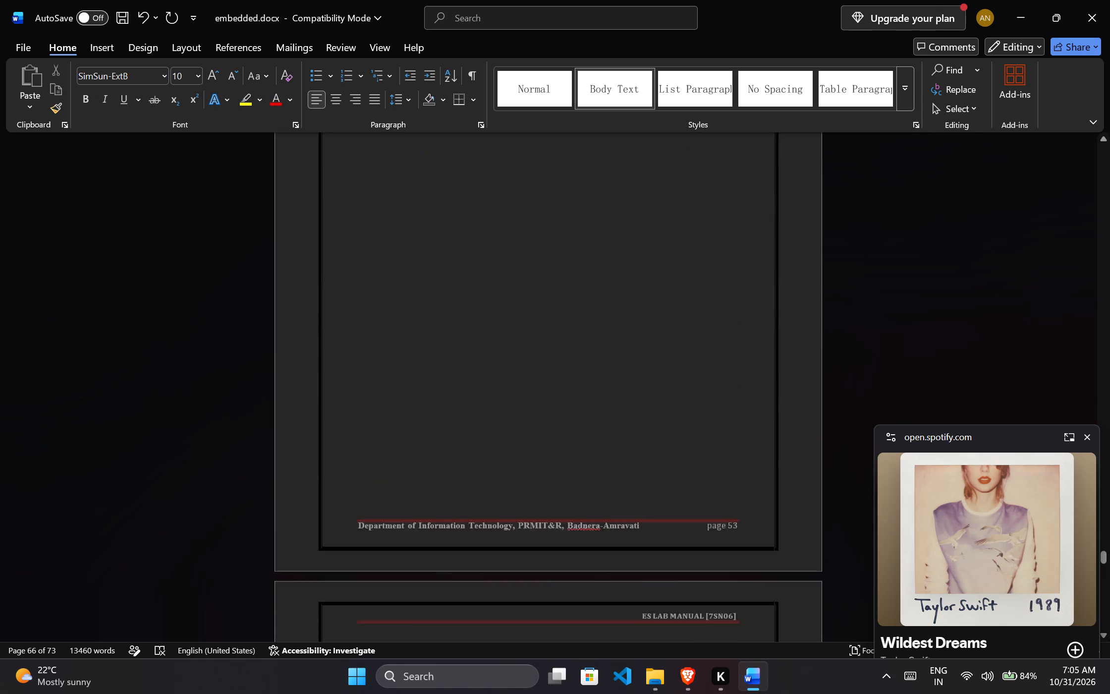
scroll(423, 385, up, 3)
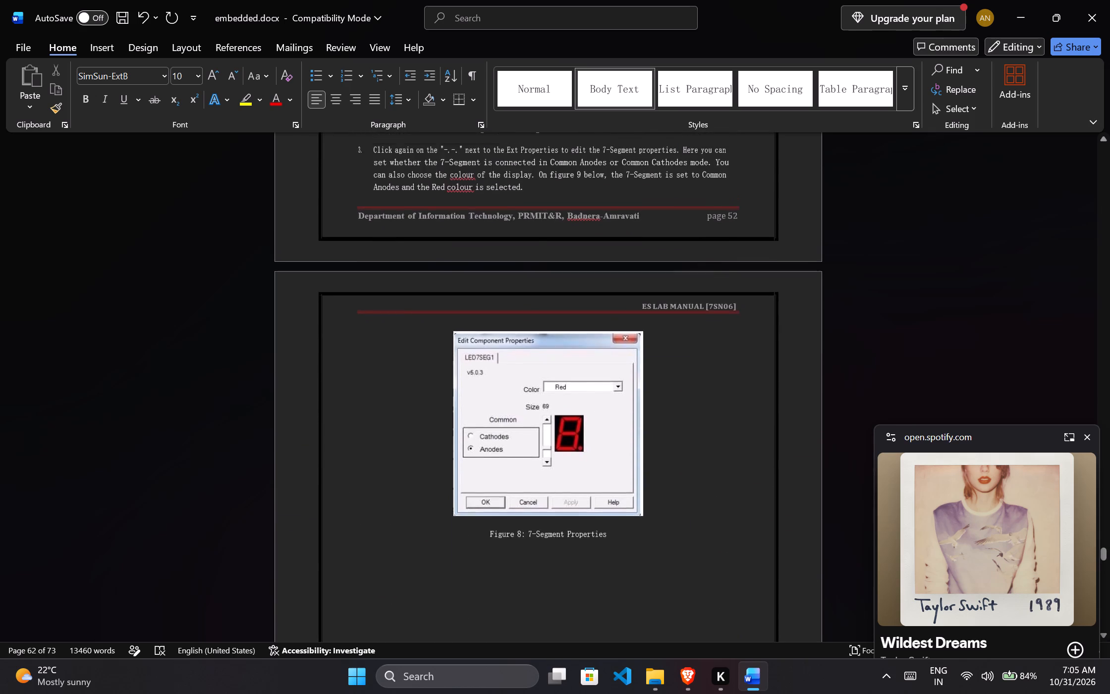
scroll(423, 385, up, 1)
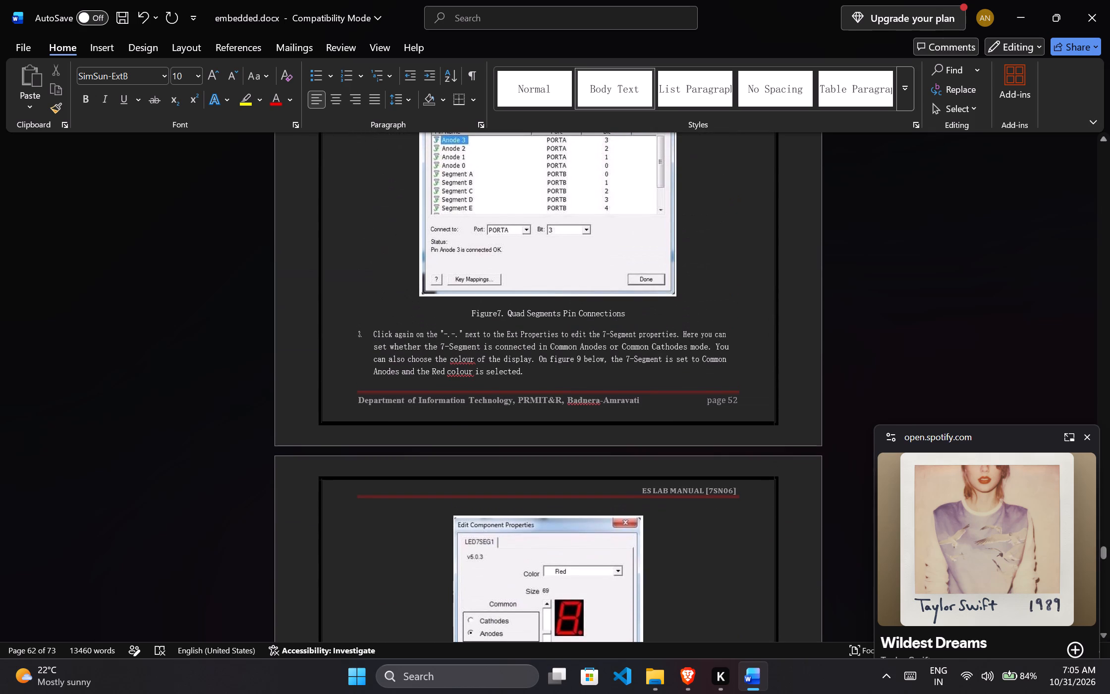
scroll(423, 385, up, 4)
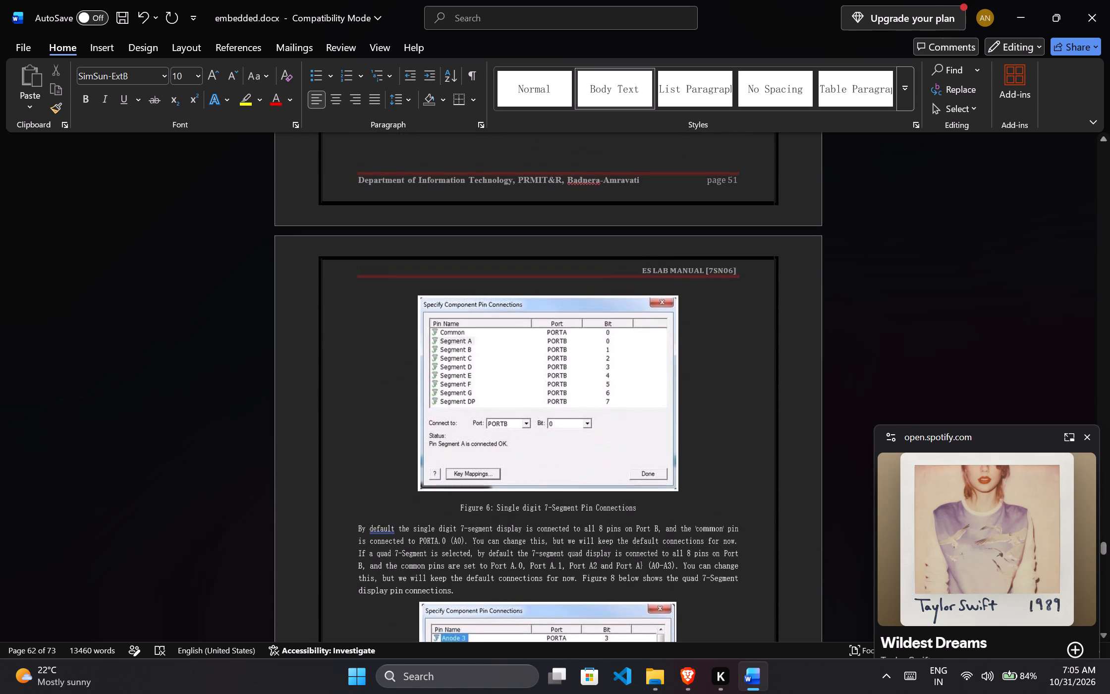
scroll(423, 385, up, 4)
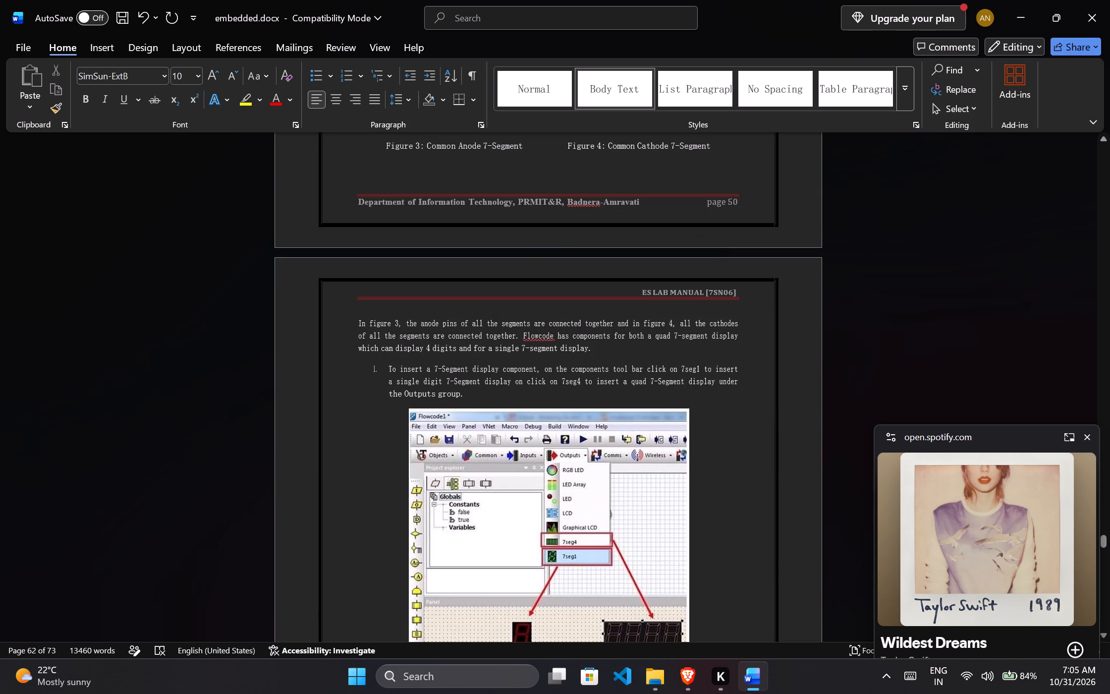
scroll(423, 385, up, 5)
Recheck Experiment 8's flowchart, Output, Conclusion and viva questions up to the start of Experiment 9, and return to its Output page.
scroll(423, 385, down, 11)
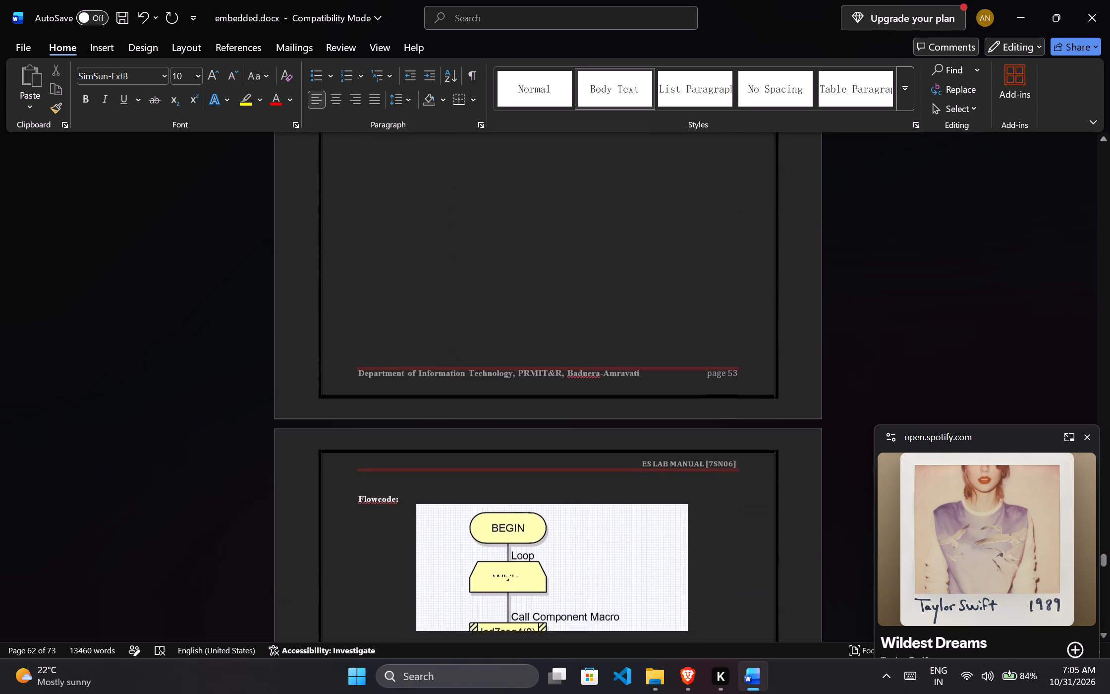
scroll(423, 385, down, 5)
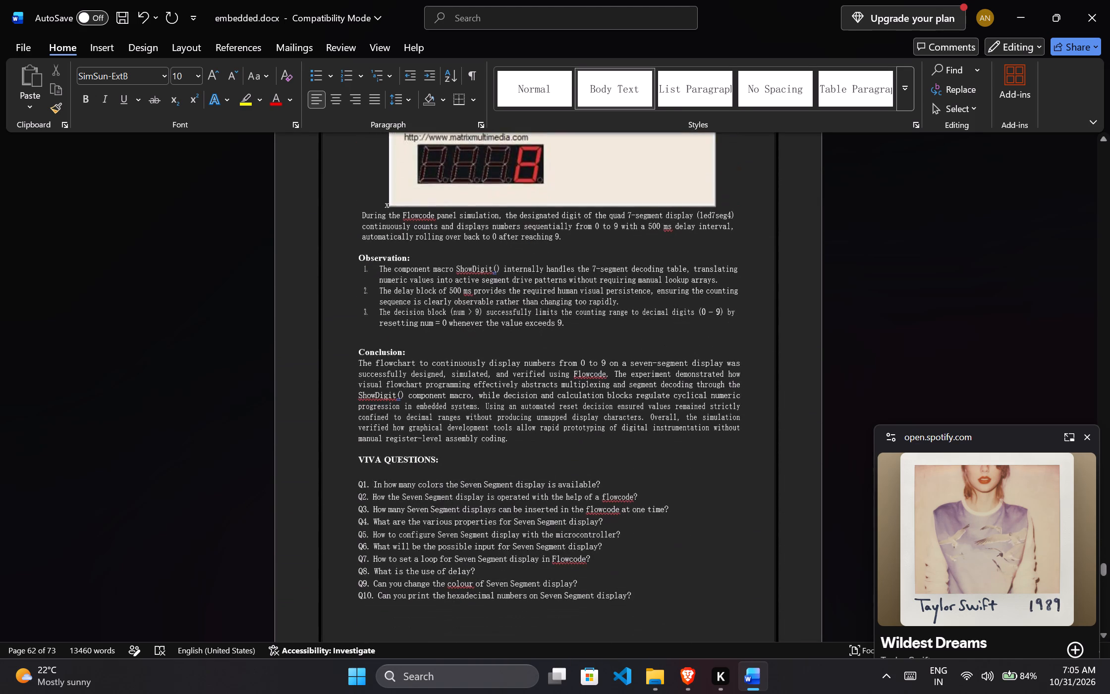
scroll(423, 385, down, 4)
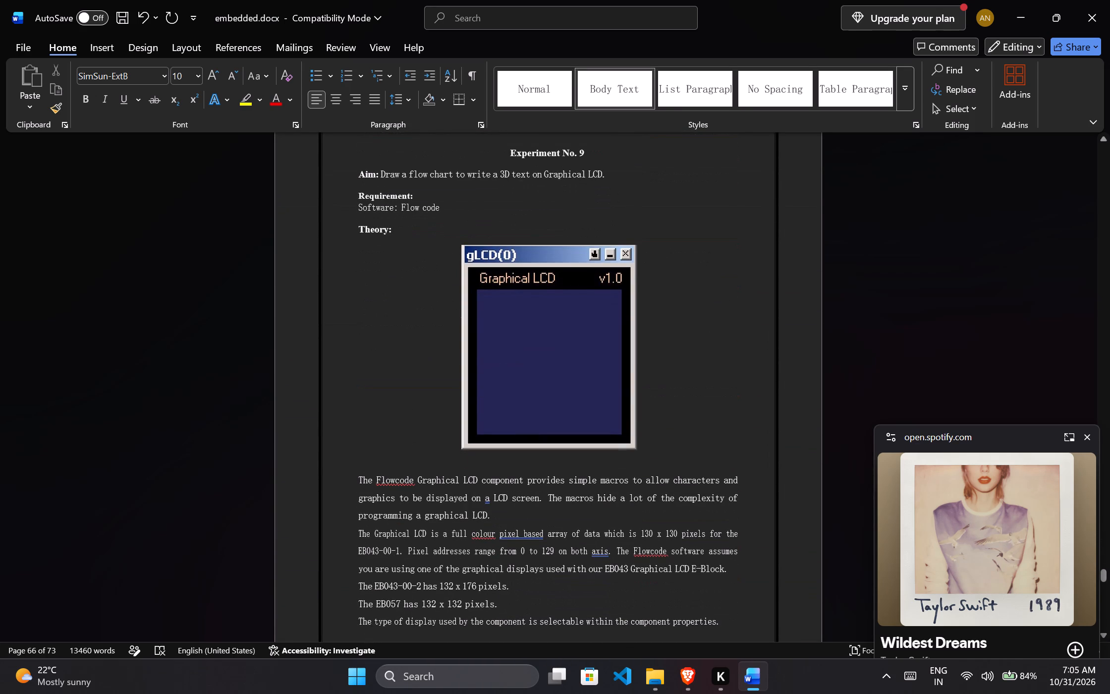
scroll(423, 385, up, 5)
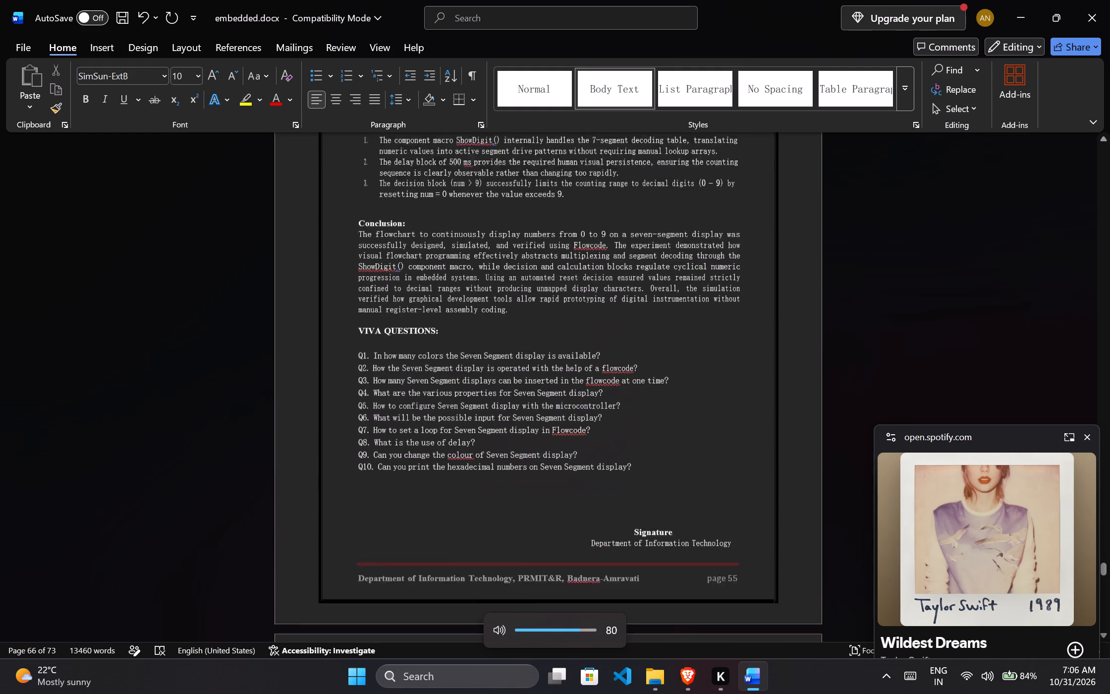
scroll(423, 385, up, 1)
Skip to the next song in the Spotify mini player.
click(1014, 537)
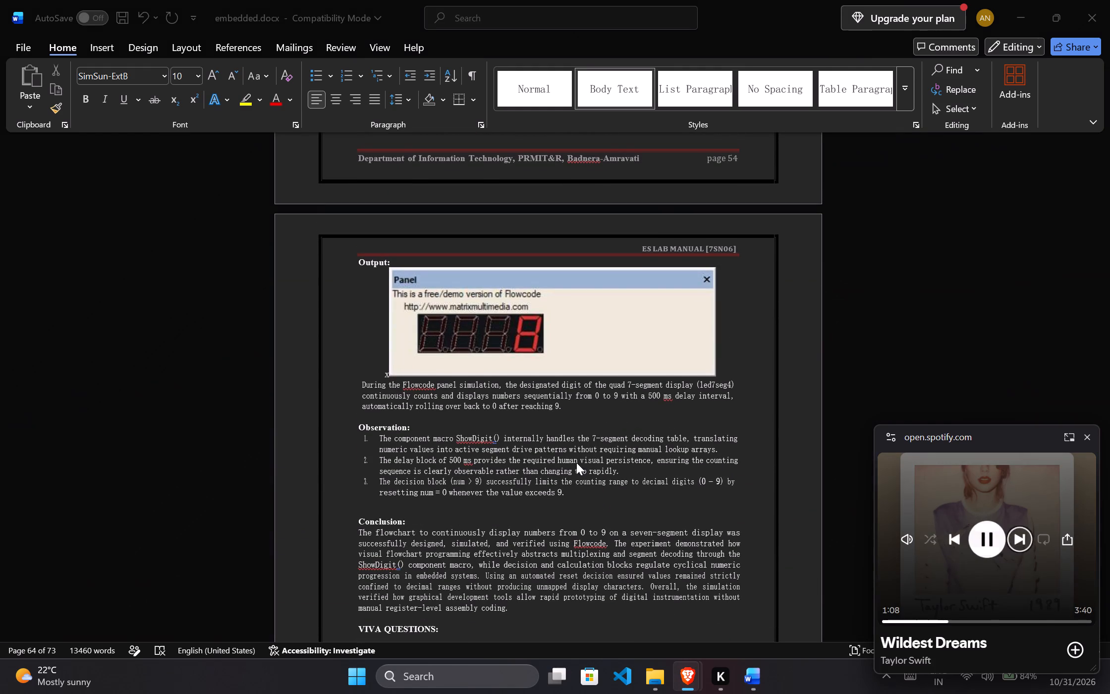
scroll(576, 463, up, 1)
Review Experiment 8's Observation, Conclusion and viva questions through to Experiment 9's Graphical LCD theory page.
click(523, 463)
scroll(523, 463, down, 2)
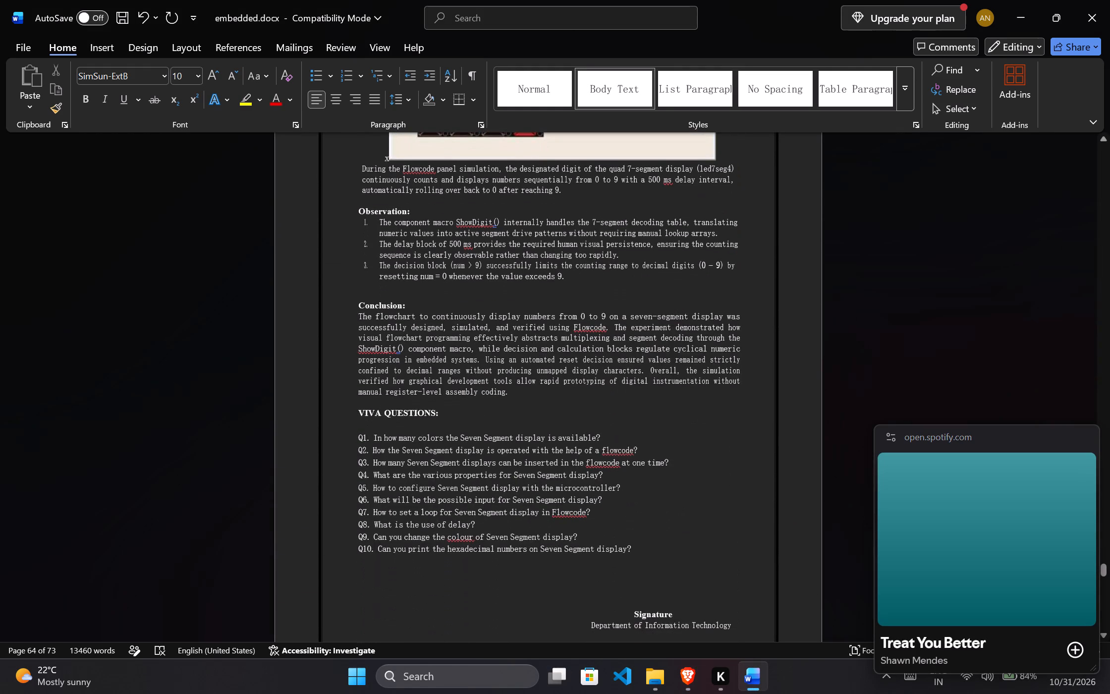
click(489, 438)
scroll(489, 438, down, 5)
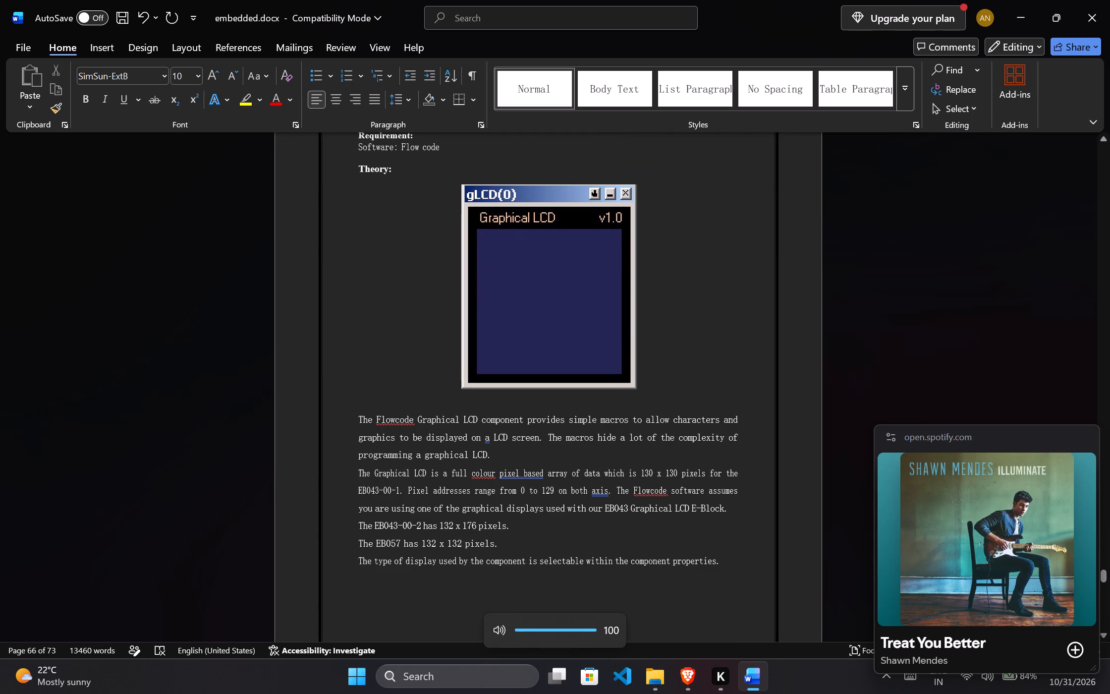
Skip two songs in the Spotify mini player while checking Experiment 9's macro description pages.
click(1019, 530)
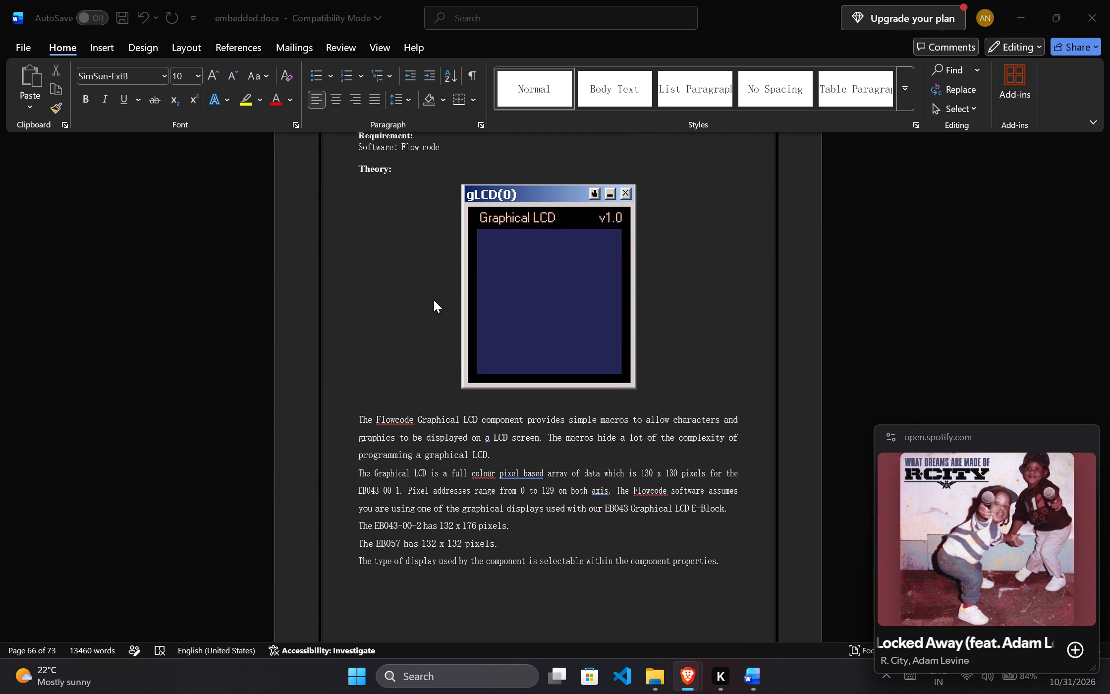
scroll(434, 300, down, 5)
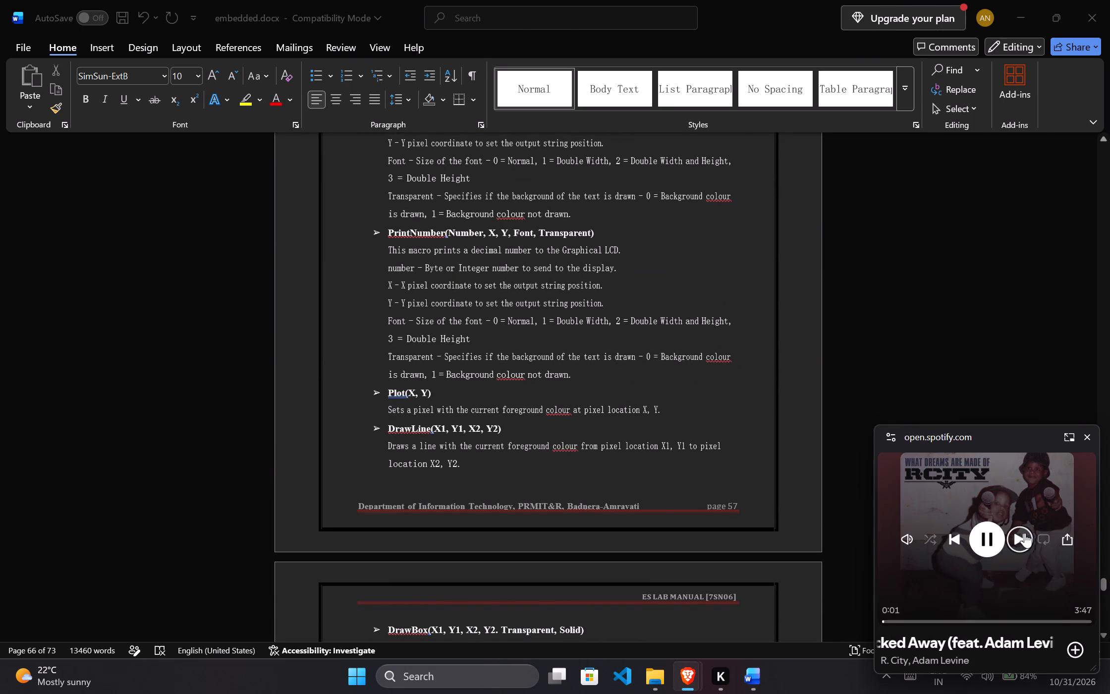
click(1025, 533)
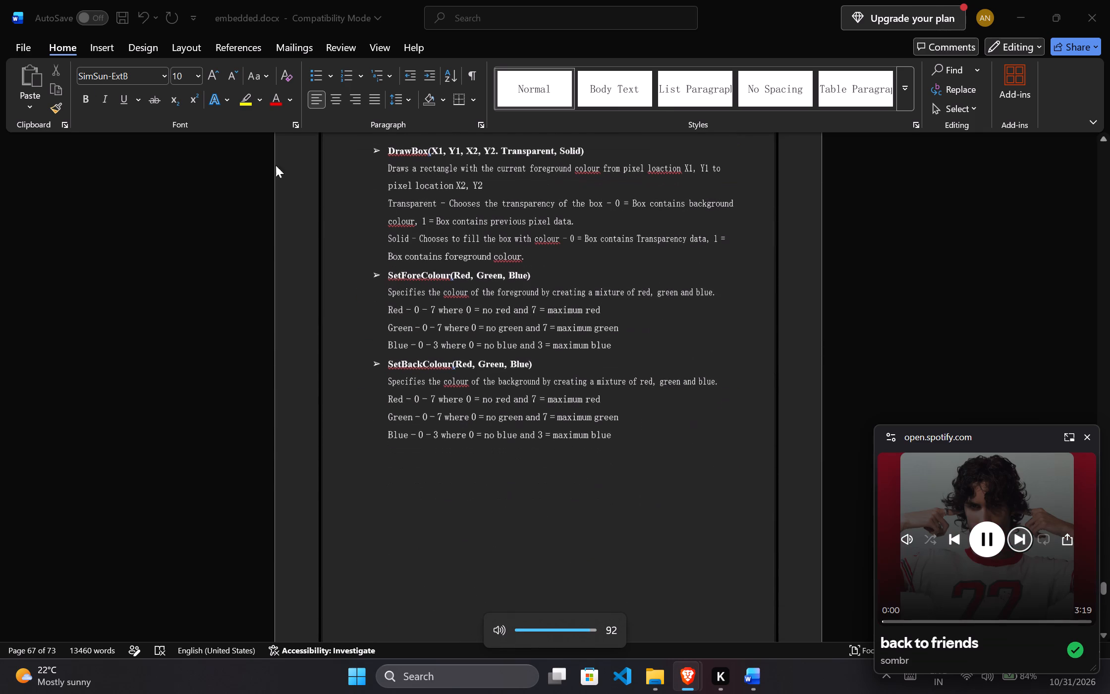
Return to the Word document and save the lab manual.
click(425, 318)
key(ctrl+s)
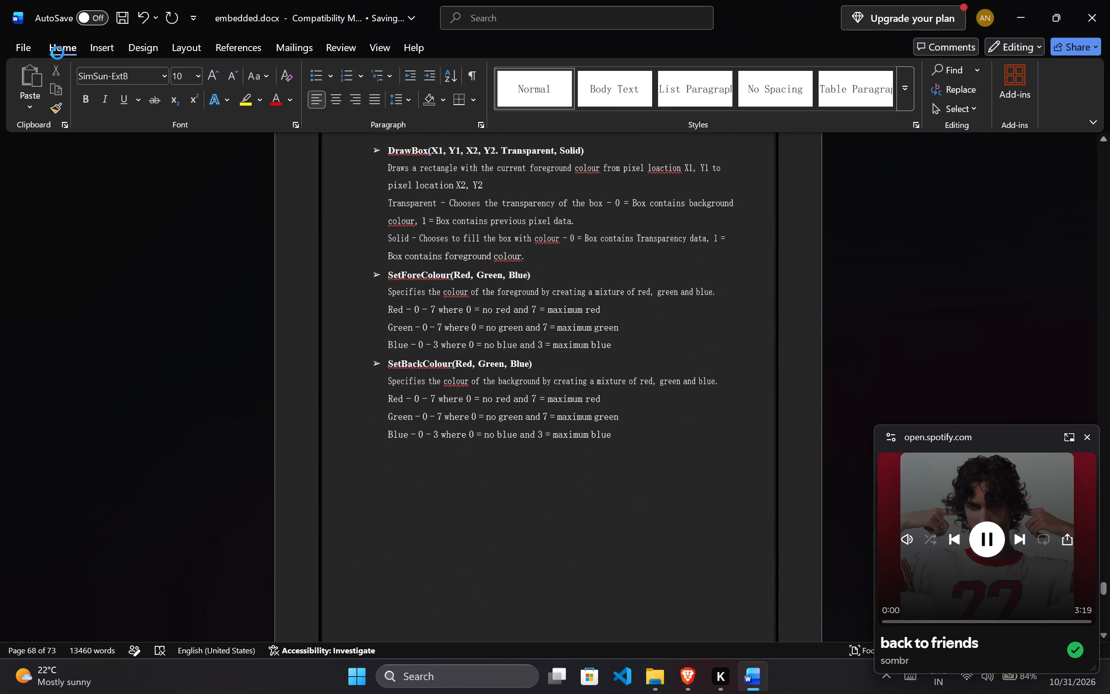
Save a PDF copy of the lab manual on drive D: with the file name 7-8embedded.pdf.
click(33, 45)
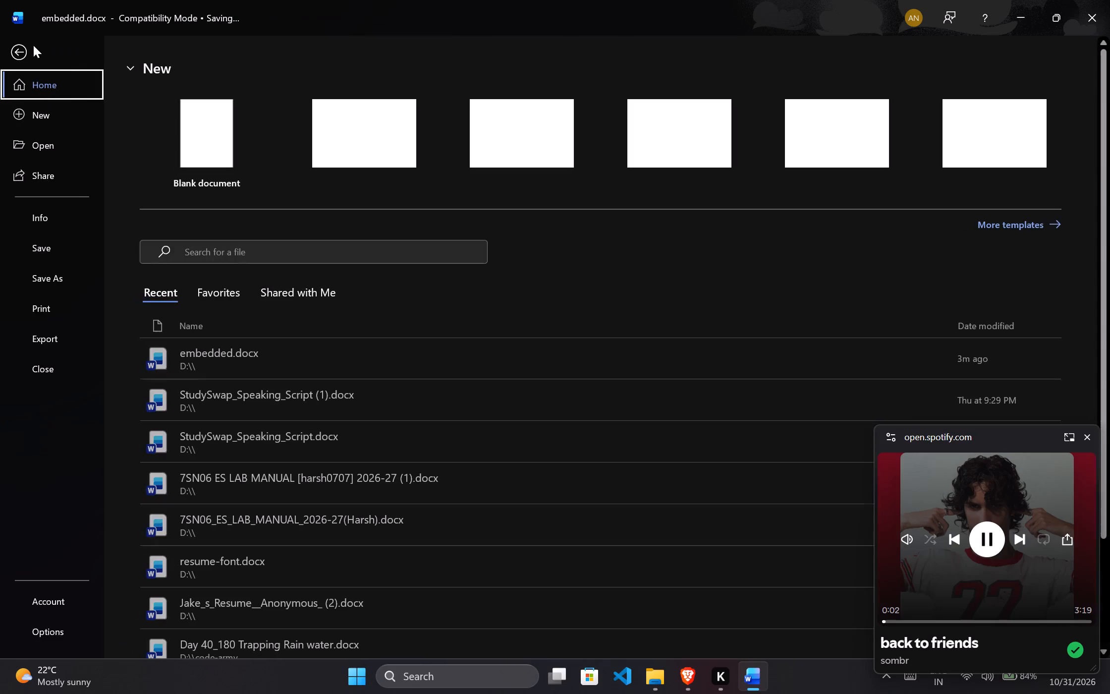
click(49, 276)
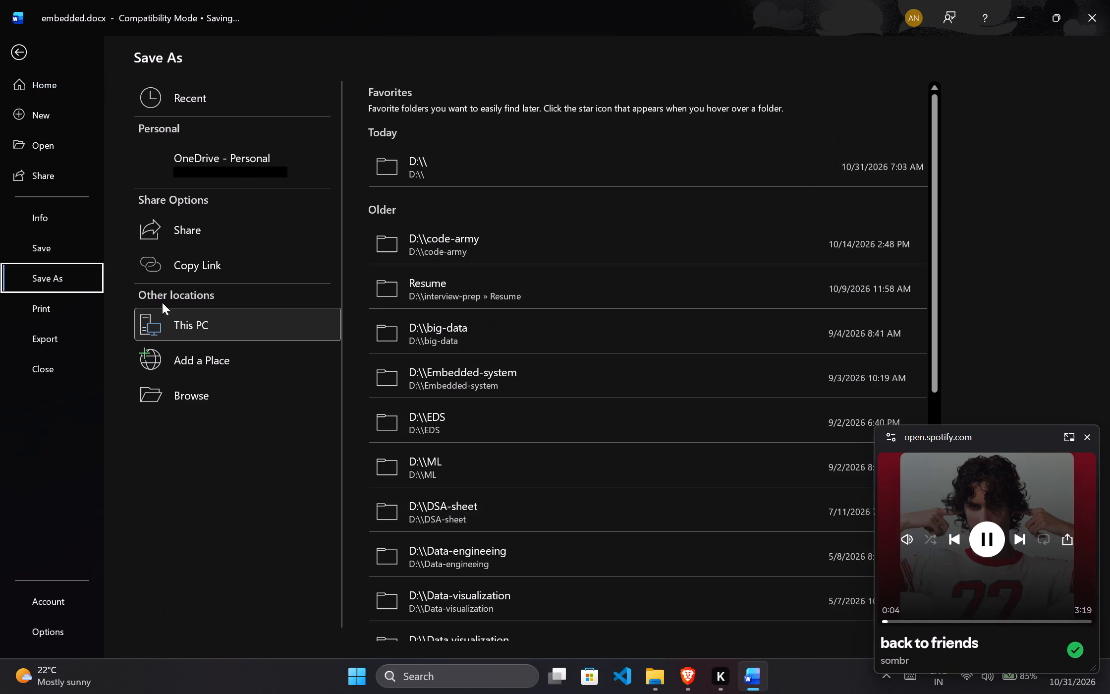
double_click(197, 316)
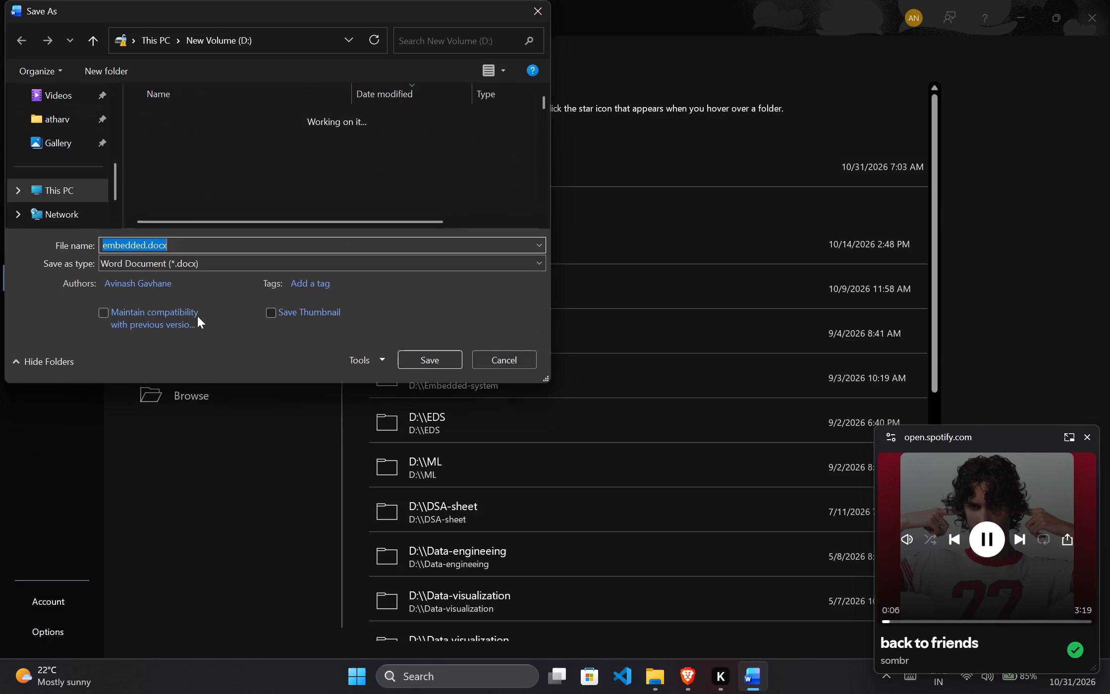
click(239, 258)
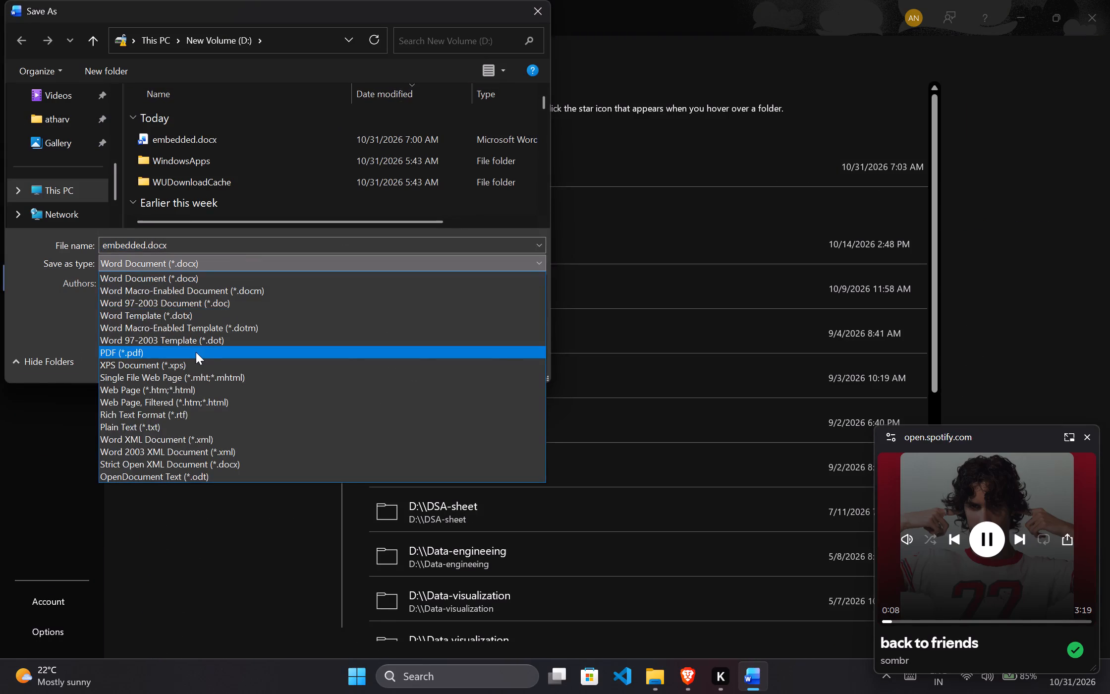
click(196, 352)
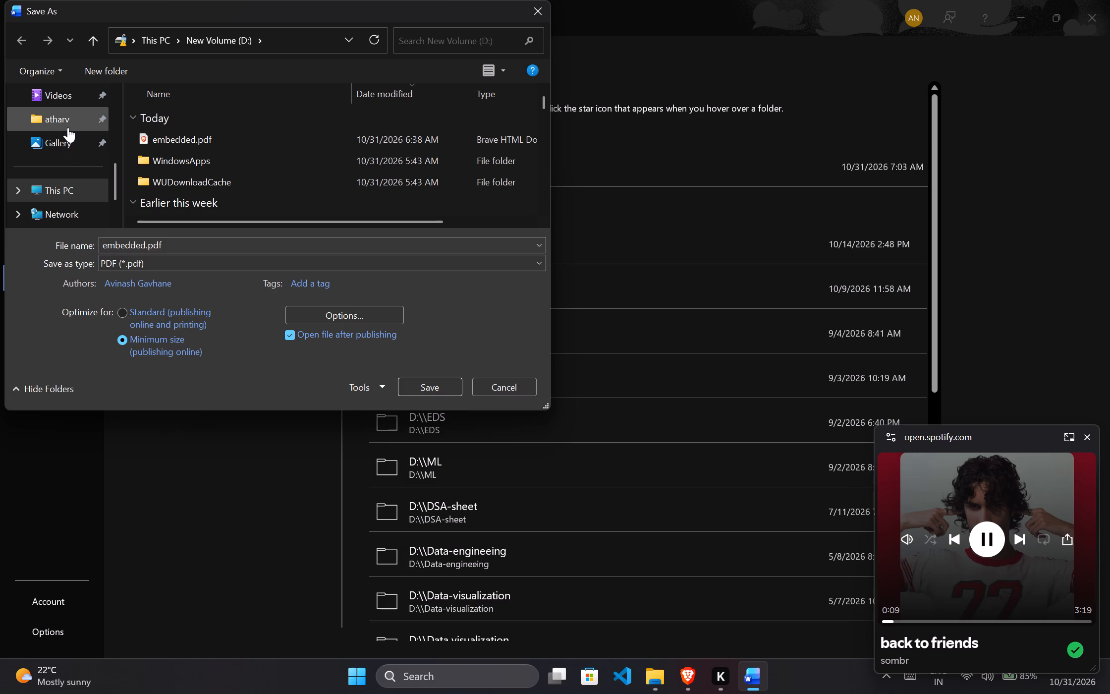
click(189, 244)
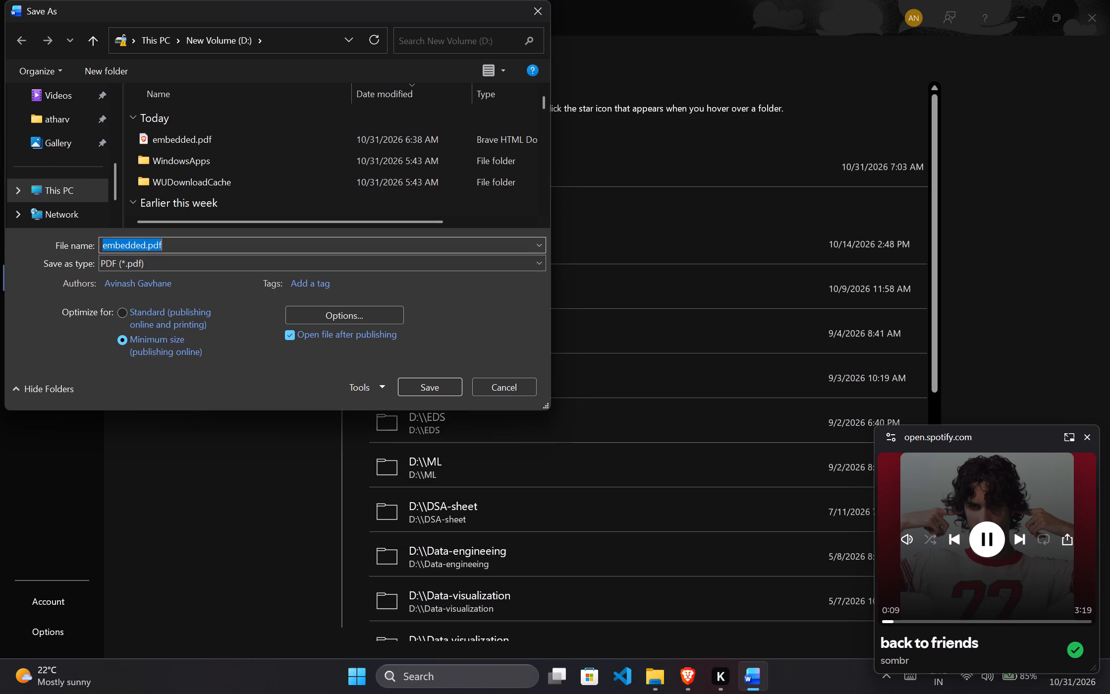
key(Right)
key(Left)
key(Left)
key(Left)
key(Left)
key(Left)
key(Left)
key(Left)
key(Left)
key(Left)
key(Left)
key(Left)
key(Left)
key(Left)
key(Left)
key(Left)
key(Left)
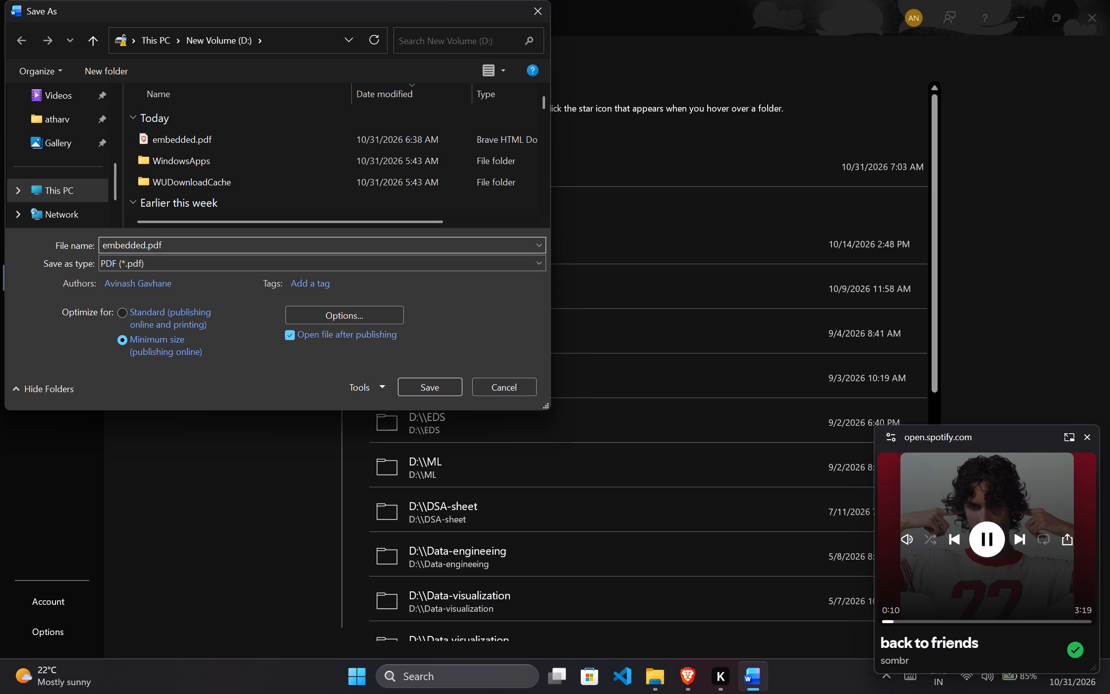
text(7-8)
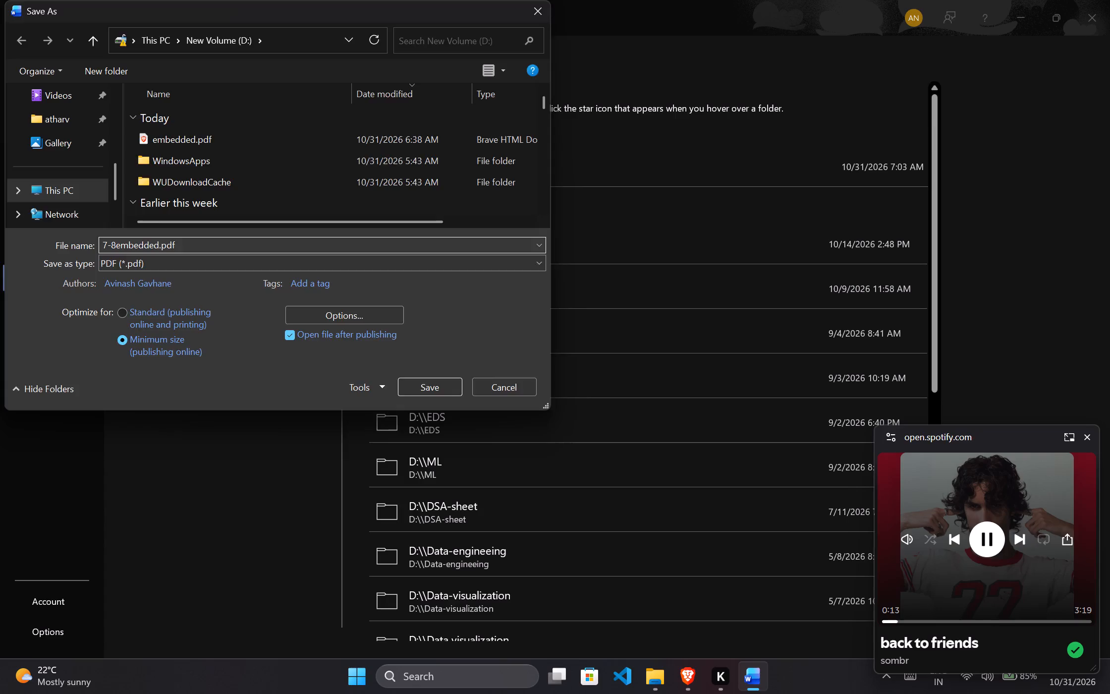
key(Return)
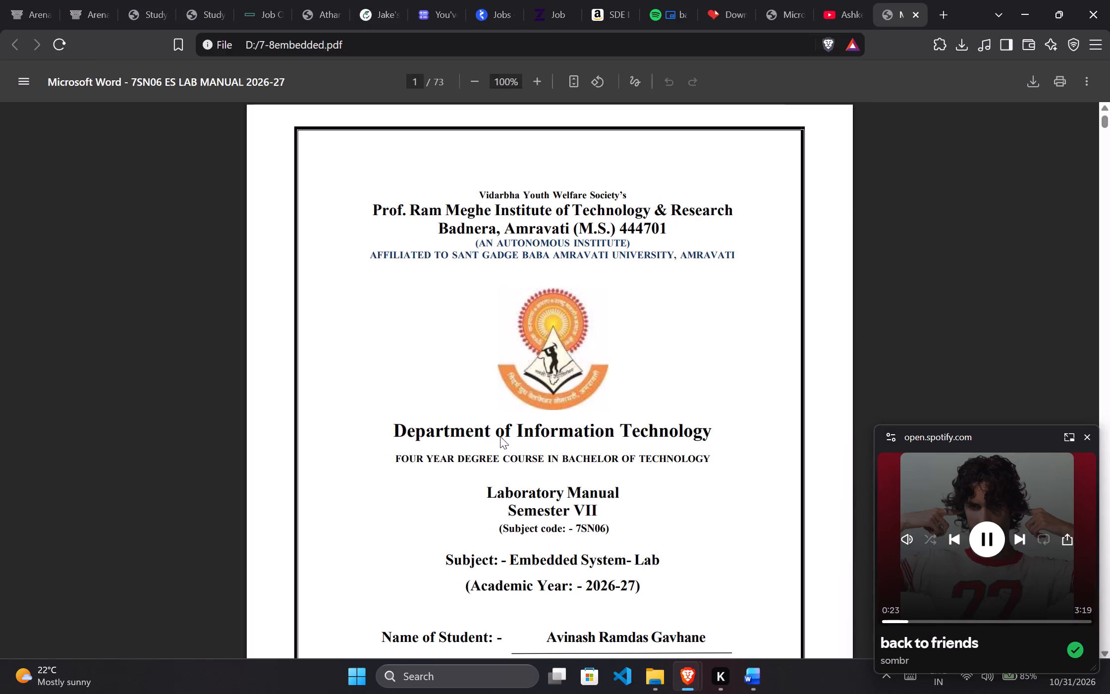
Check the exported PDF's layout from the cover page through the front matter to the LED experiment's output photos.
scroll(603, 302, down, 6)
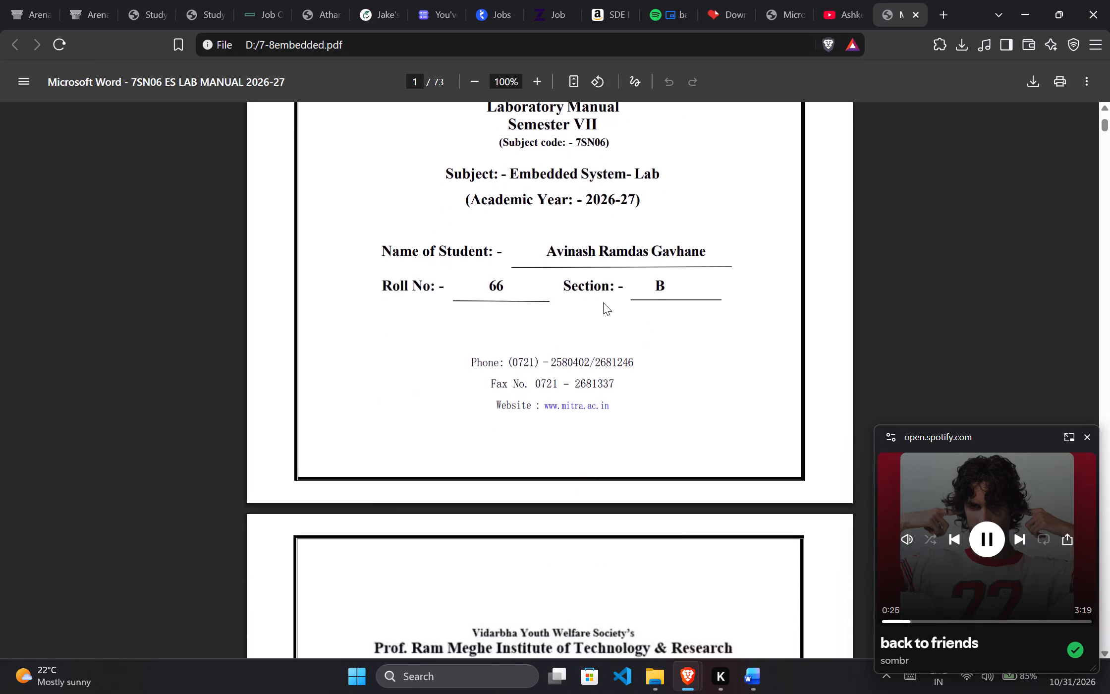
scroll(603, 302, down, 10)
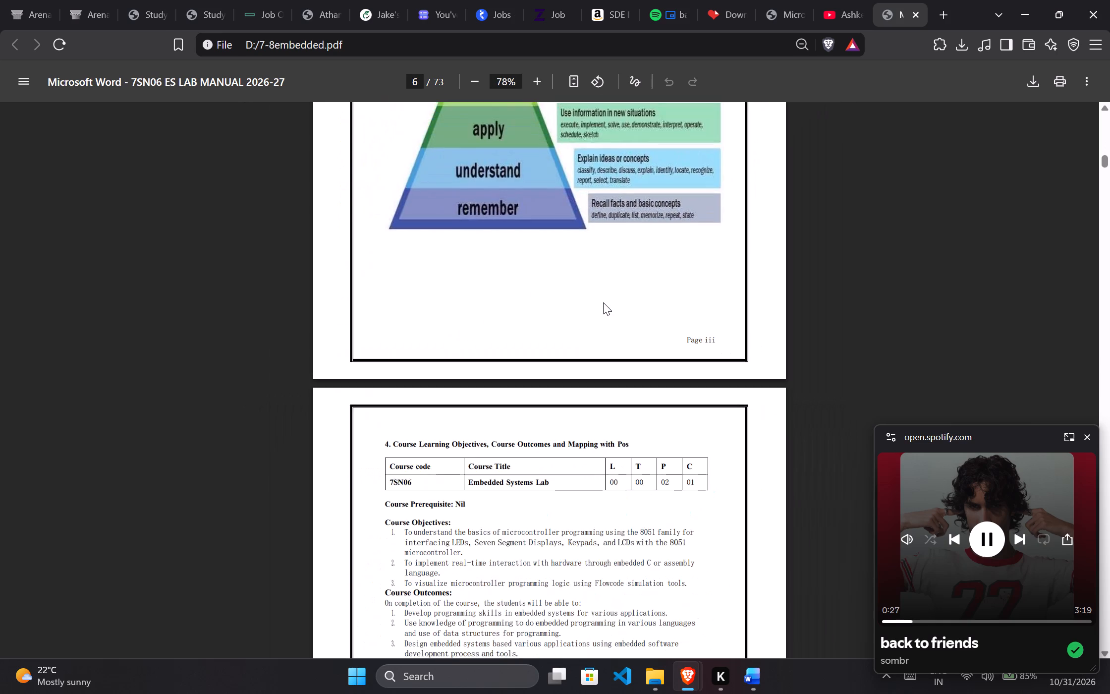
scroll(603, 302, down, 17)
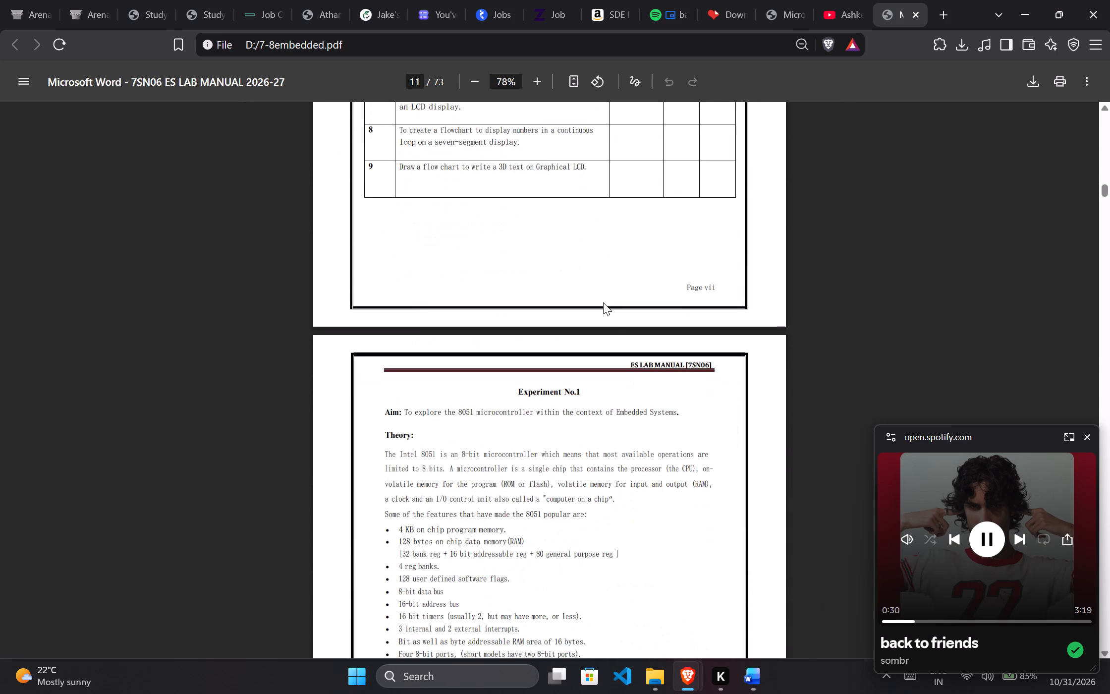
scroll(603, 302, down, 18)
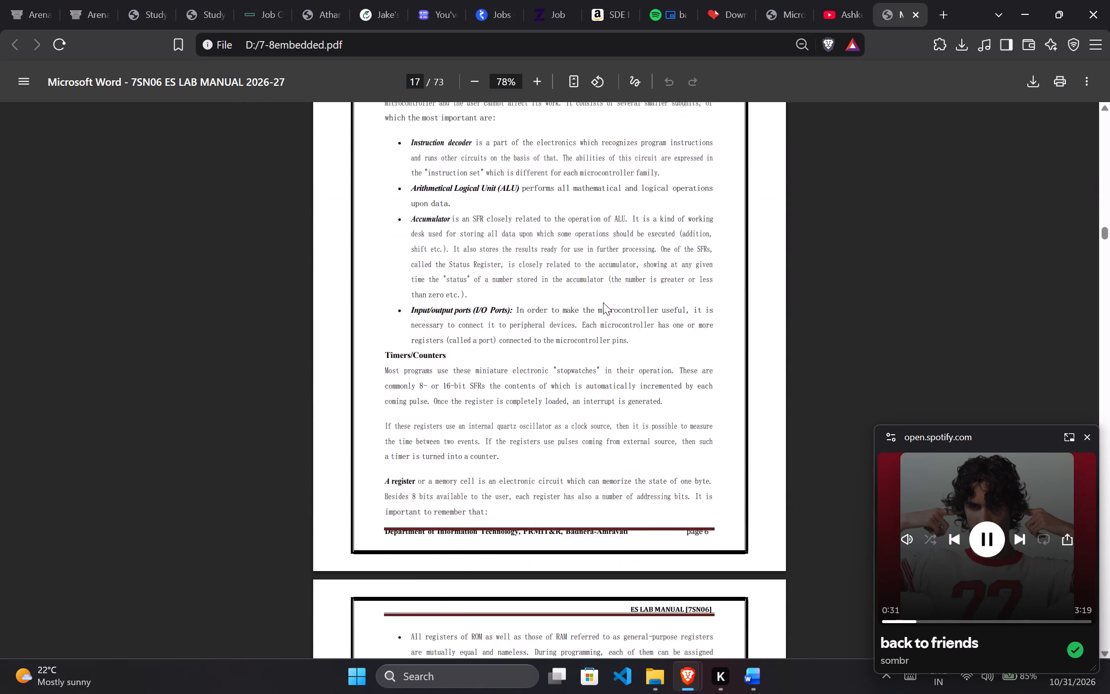
scroll(603, 302, down, 16)
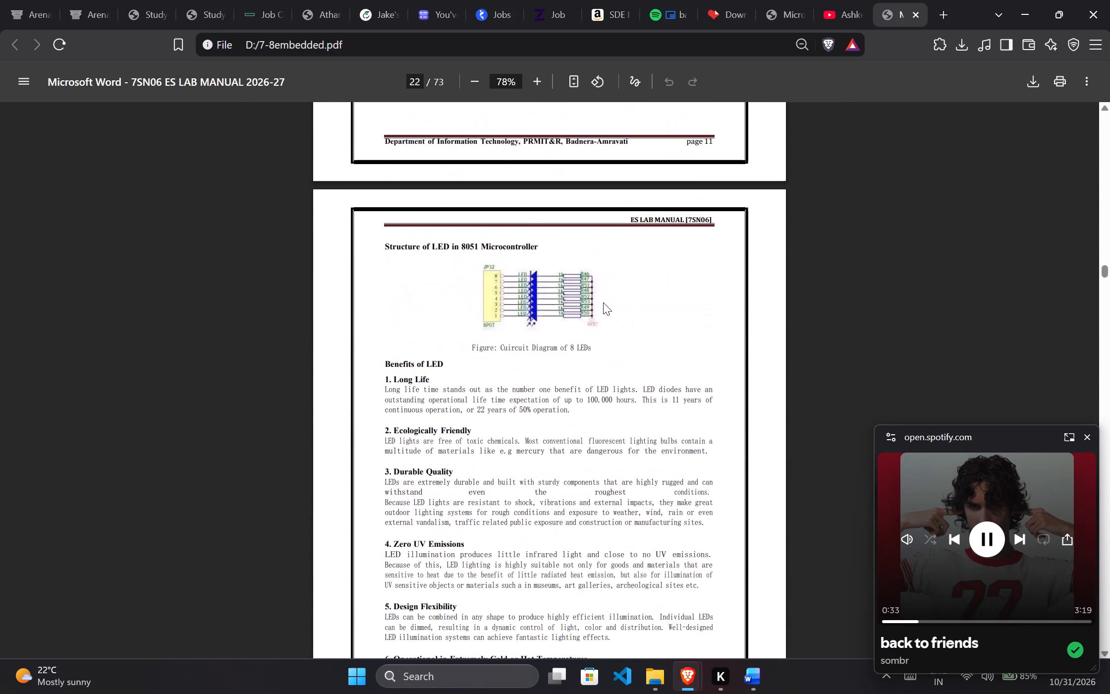
scroll(603, 302, down, 15)
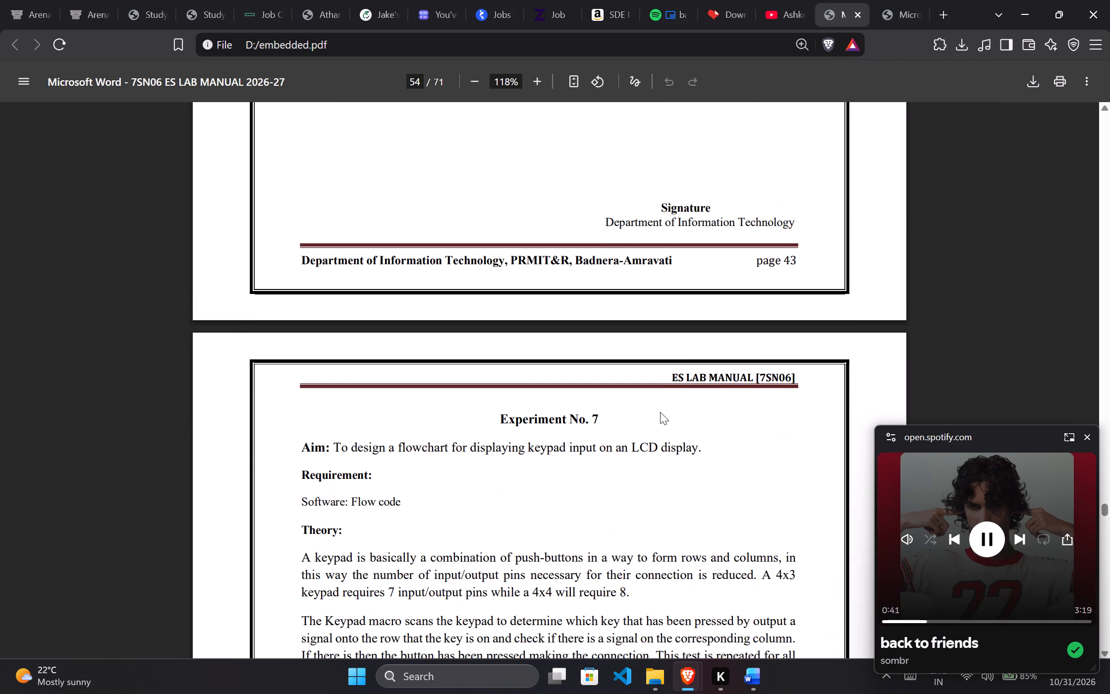
scroll(660, 412, up, 4)
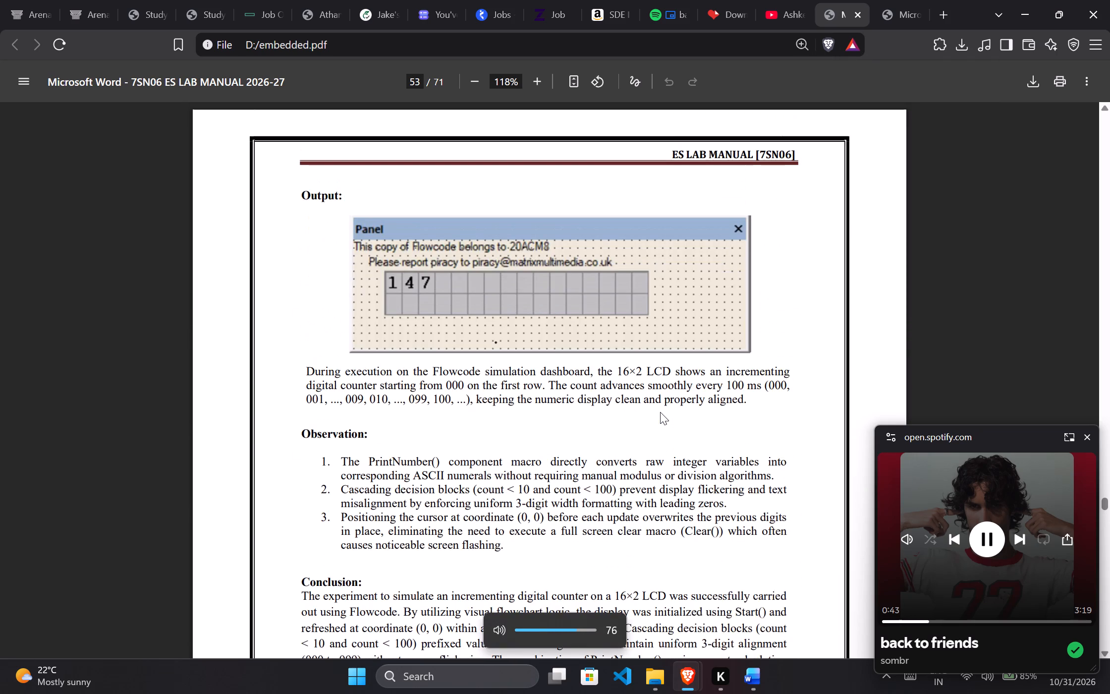
scroll(660, 412, up, 3)
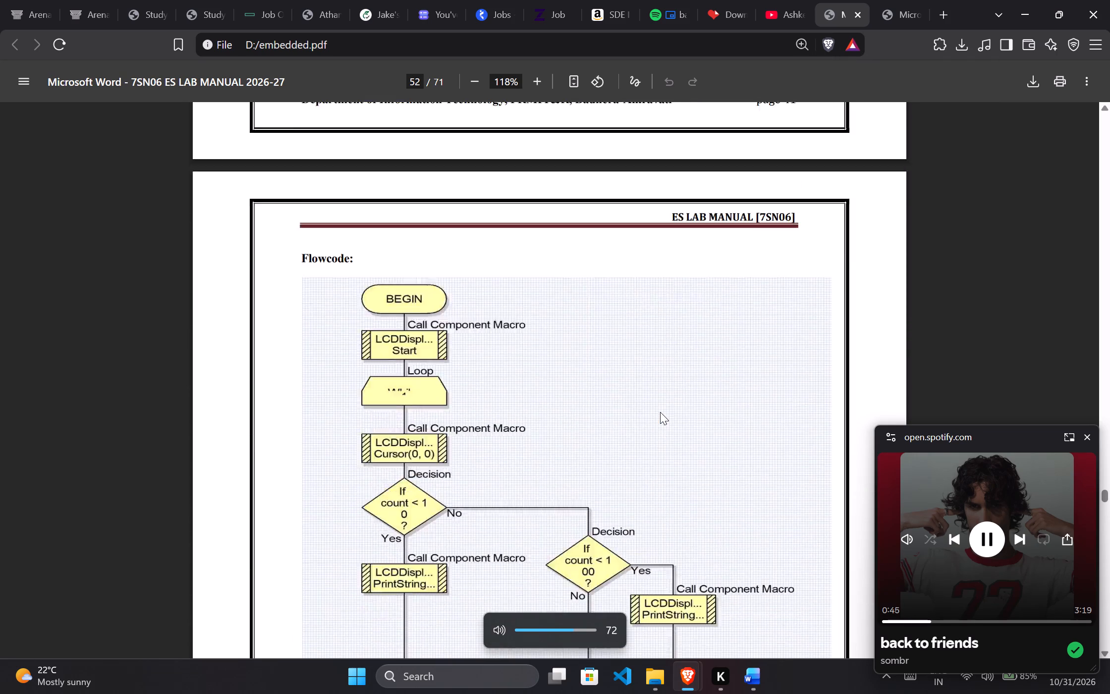
scroll(660, 412, up, 5)
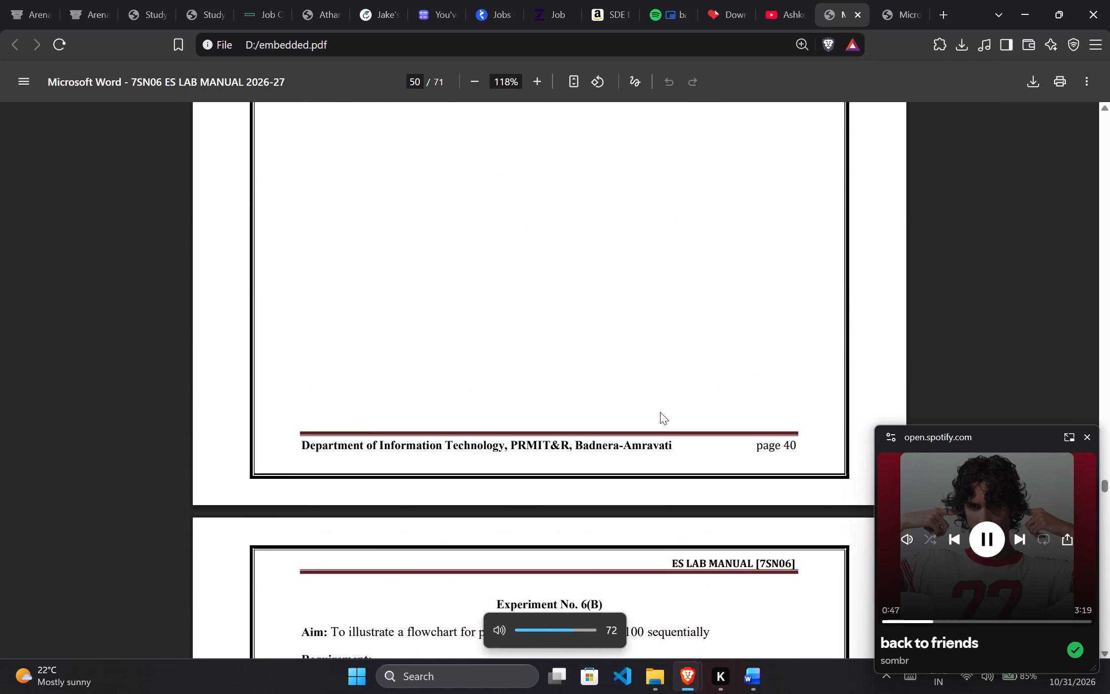
scroll(660, 412, up, 4)
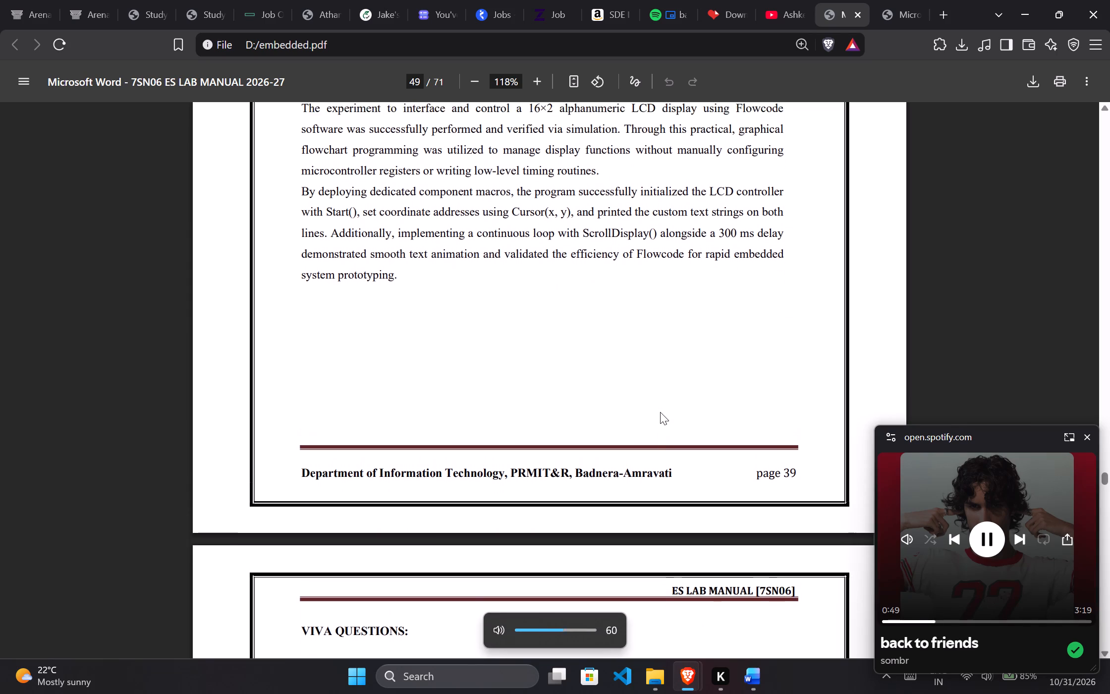
scroll(660, 412, up, 3)
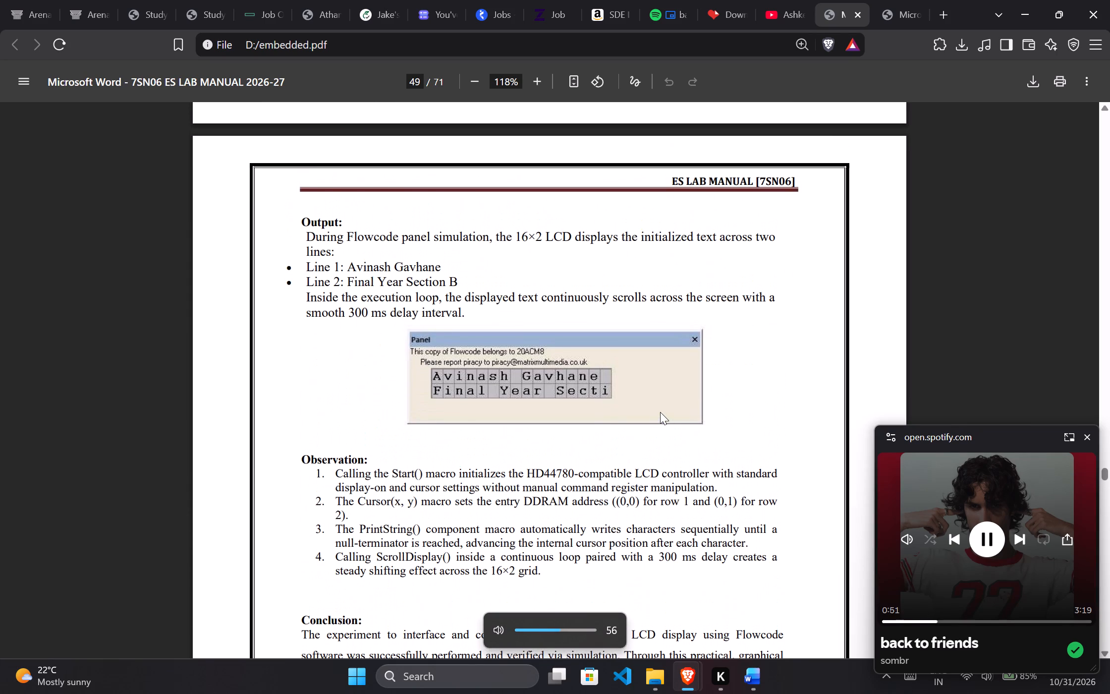
scroll(660, 412, up, 1)
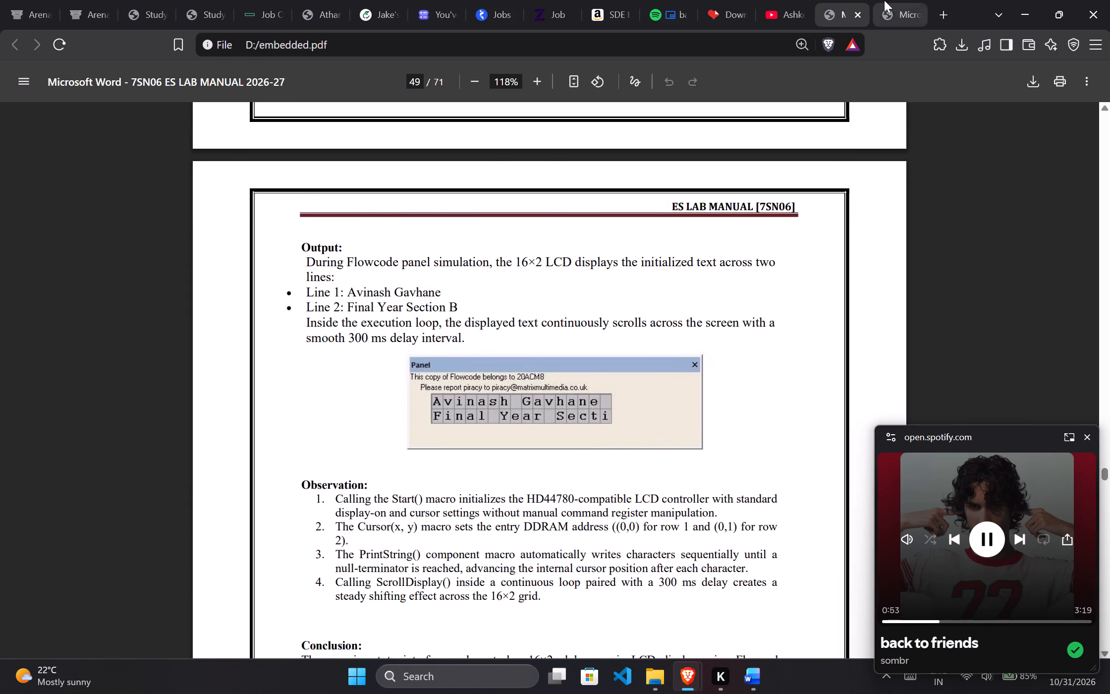
Return to 7-8embedded.pdf and check its LCD theory pages and the seven-segment experiment's program and output photos.
click(890, 0)
scroll(653, 357, down, 11)
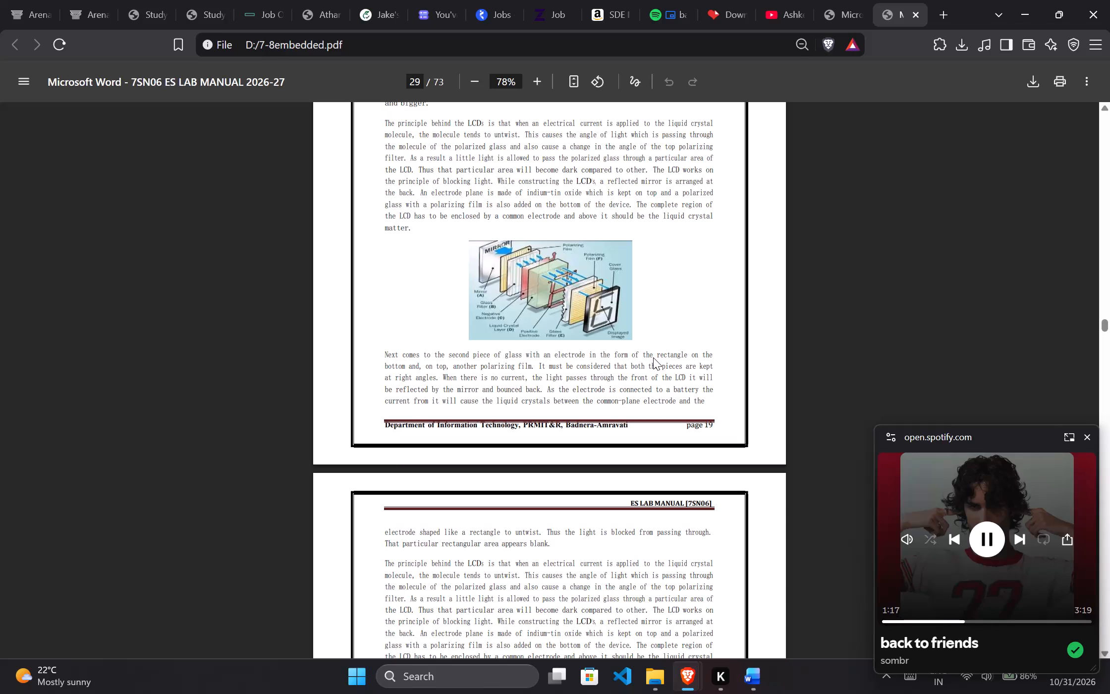
scroll(653, 357, up, 2)
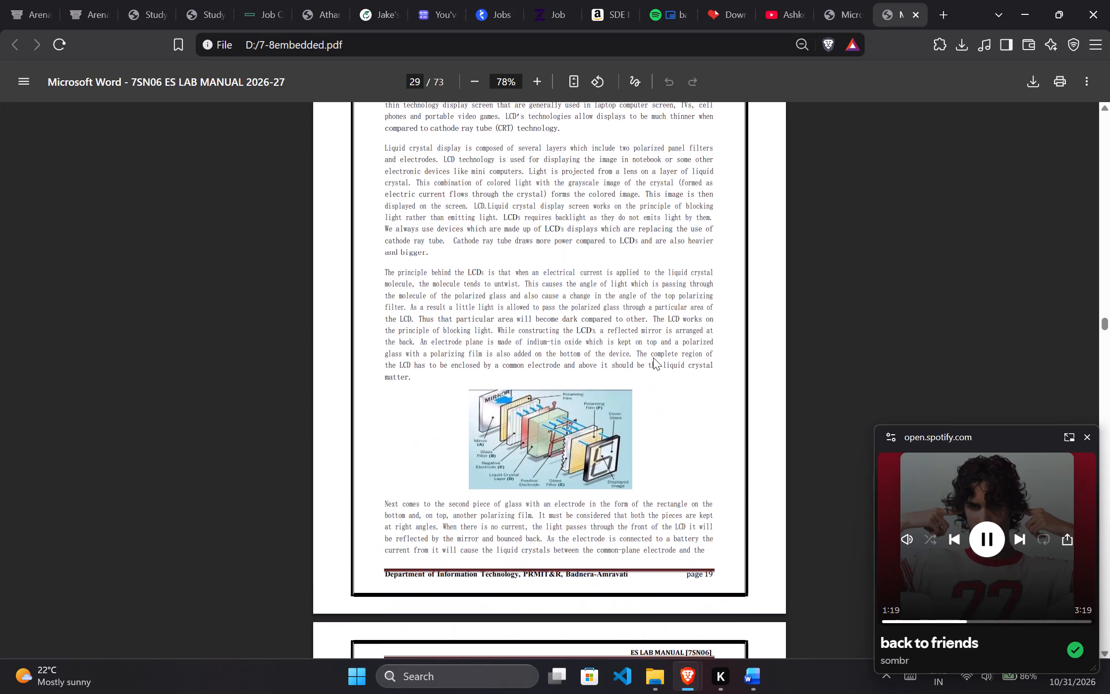
scroll(653, 357, down, 9)
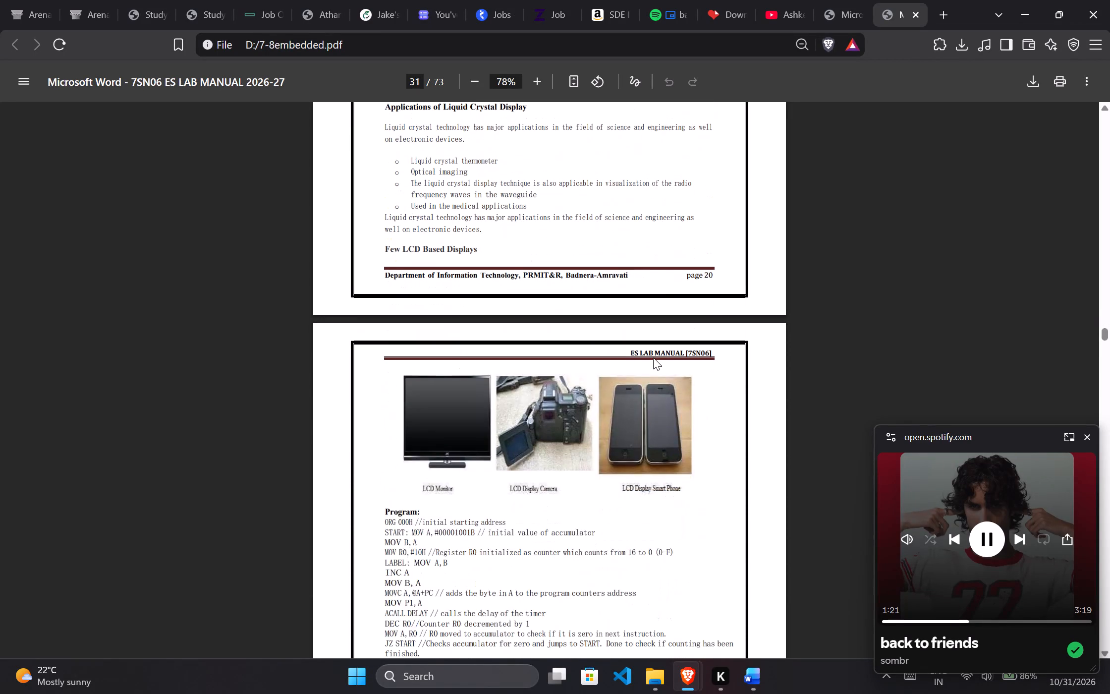
scroll(653, 357, down, 12)
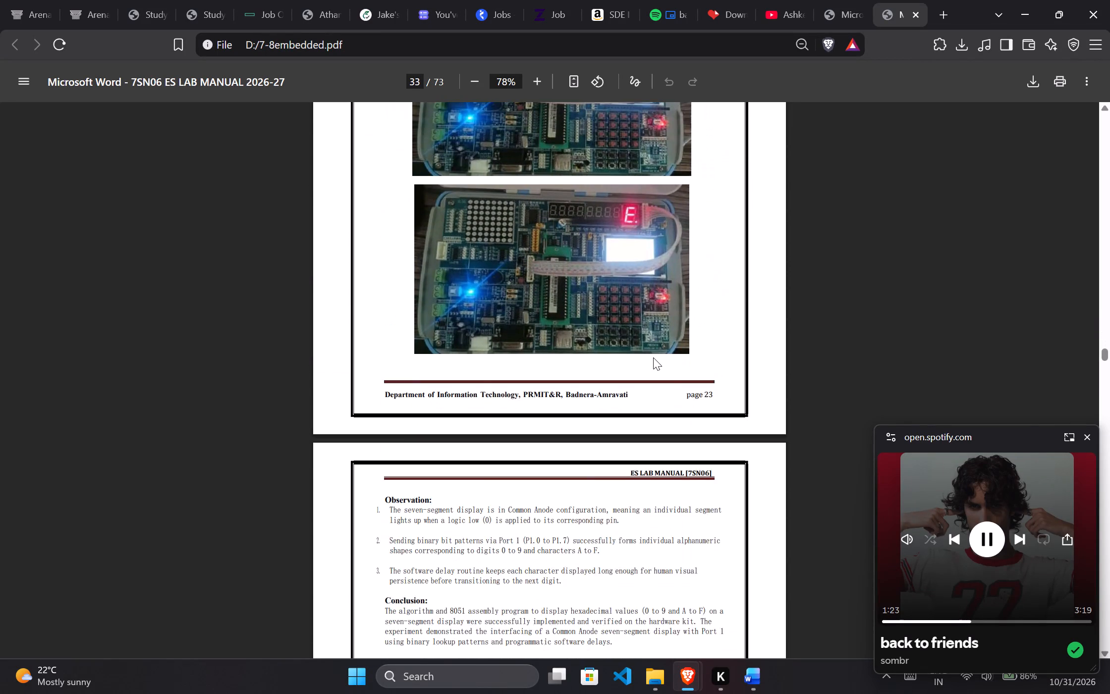
Check the keypad experiment's theory, program, output photos and viva questions up to the start of Experiment No. 5.
scroll(653, 357, down, 7)
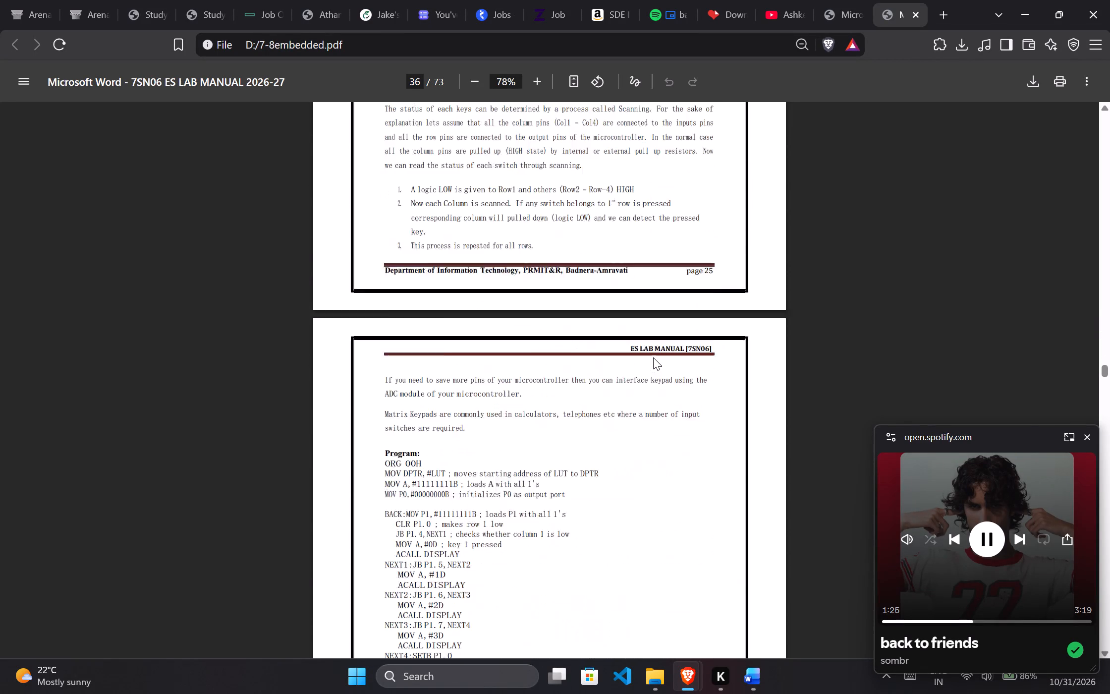
scroll(653, 357, down, 7)
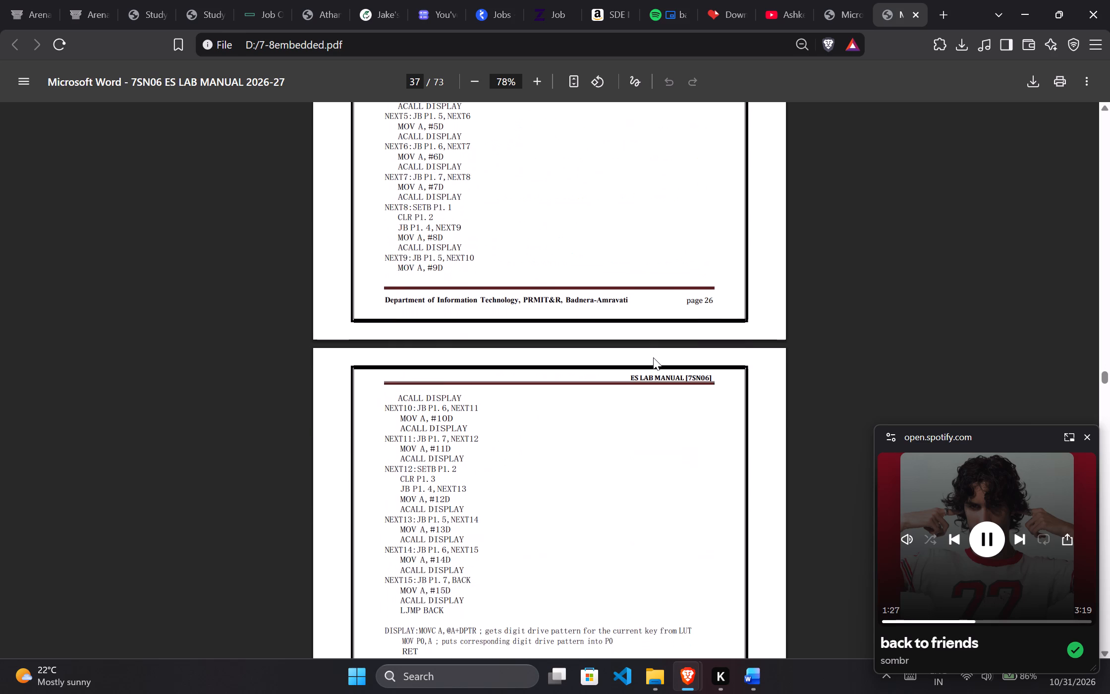
scroll(653, 357, down, 11)
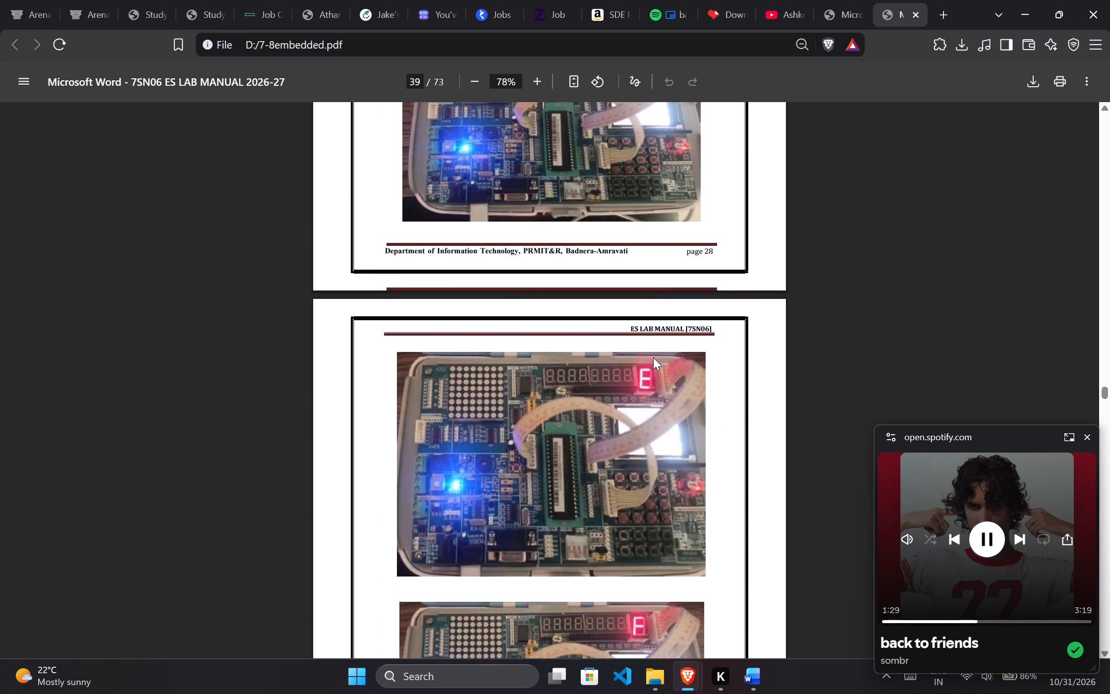
scroll(653, 357, down, 5)
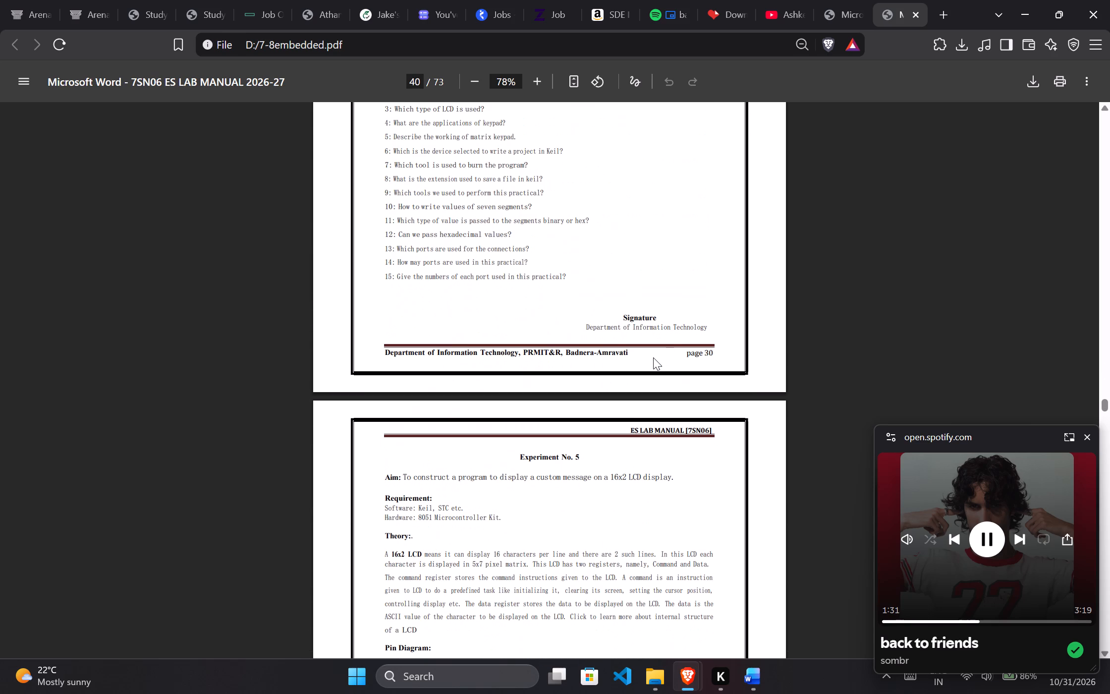
scroll(653, 357, up, 2)
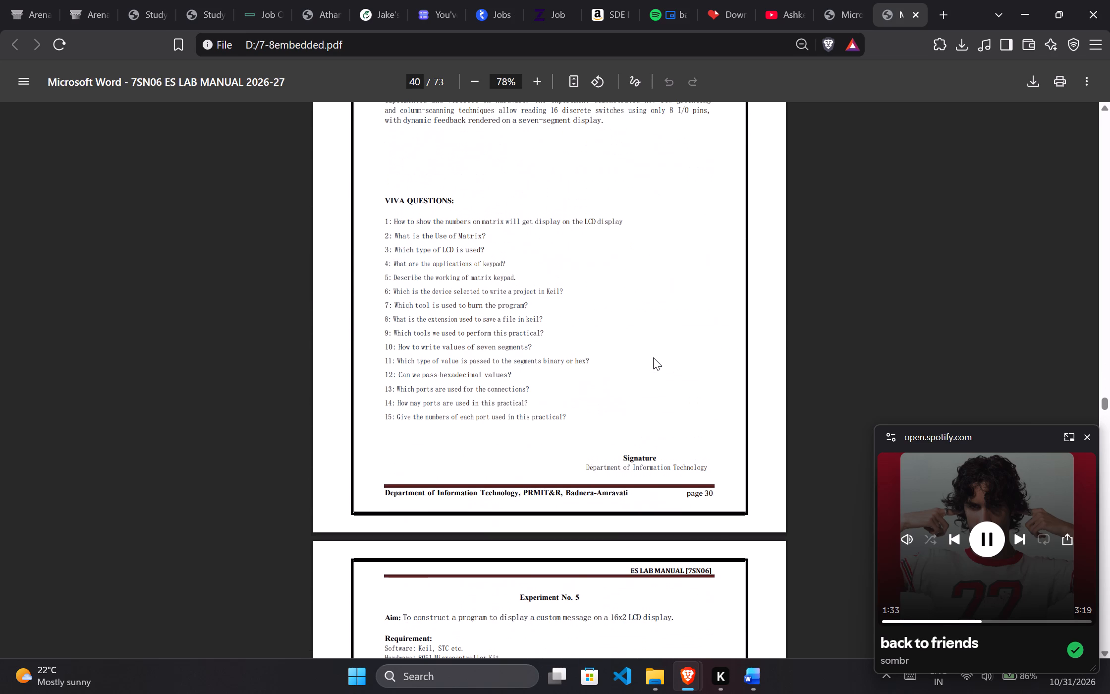
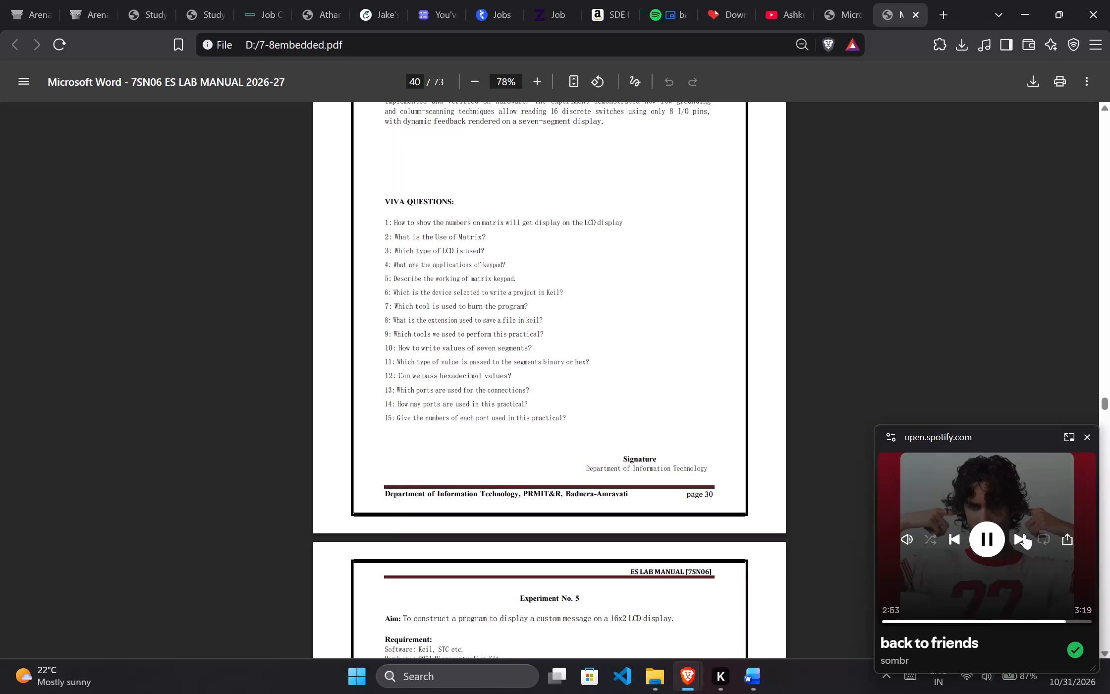
Skip to the next song in the Spotify mini player.
click(1025, 534)
Check Experiment No. 5's 16x2 LCD pages in 7-8embedded.pdf, from the theory through the connections, output photo and conclusion.
scroll(602, 449, down, 2)
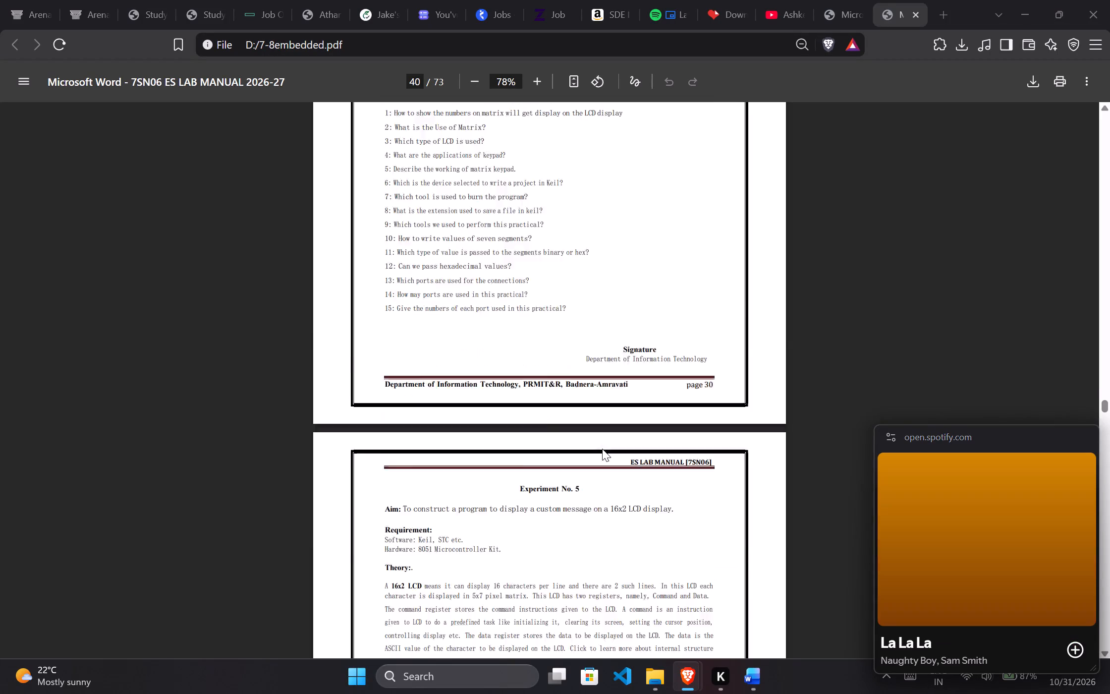
scroll(602, 449, down, 10)
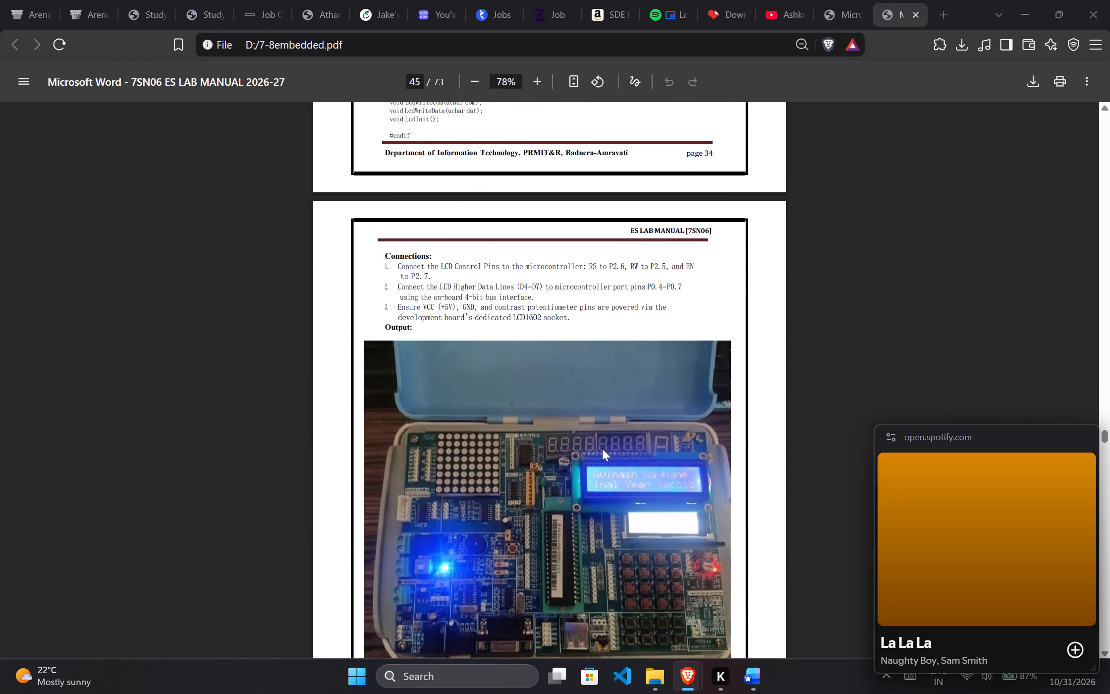
scroll(602, 449, down, 4)
scroll(602, 449, up, 5)
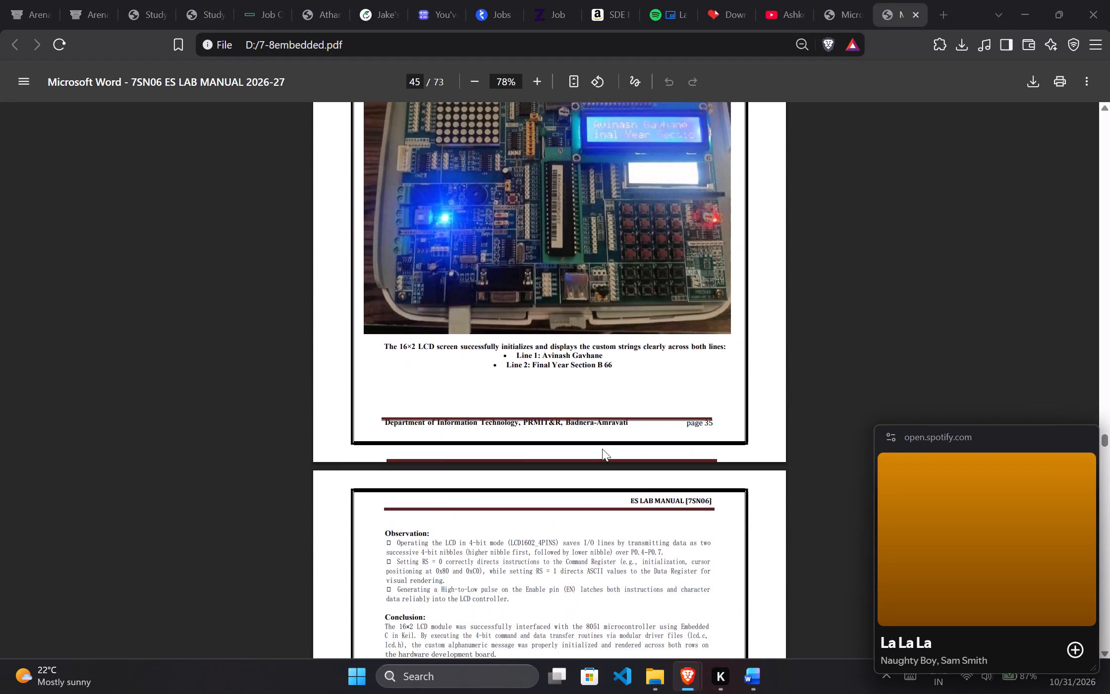
scroll(602, 449, up, 1)
Check the Flowcode LCD experiment's macro theory, flowchart, simulation output, observation and conclusion, zooming in on its output page, up to the viva questions.
scroll(602, 449, down, 10)
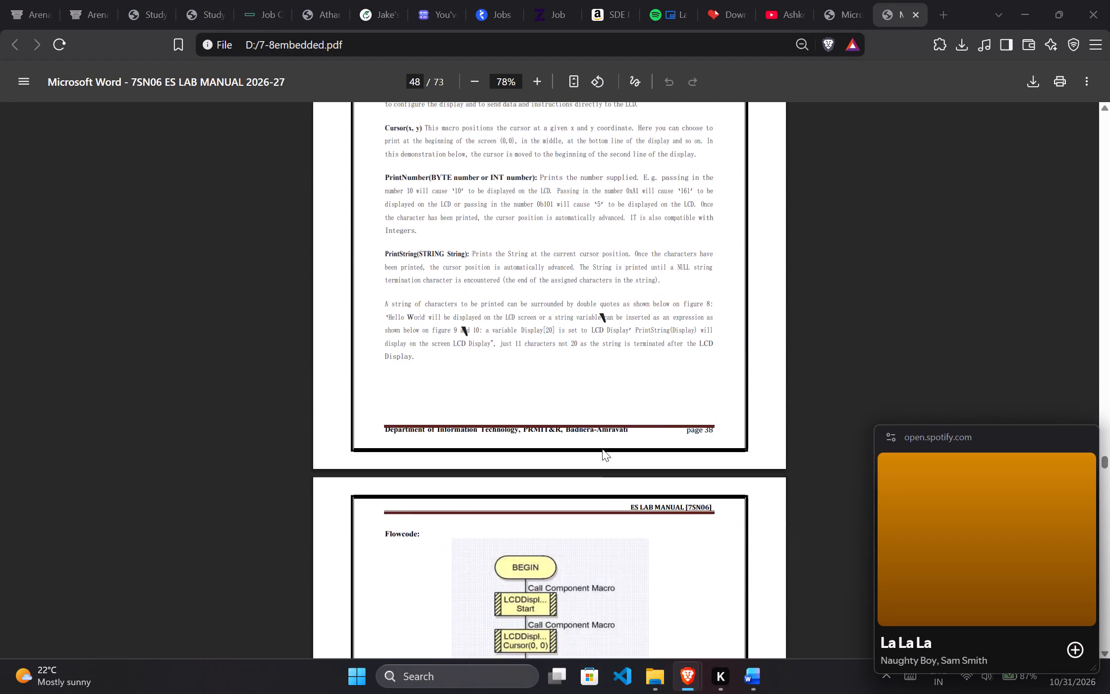
scroll(602, 449, down, 4)
scroll(602, 449, up, 5)
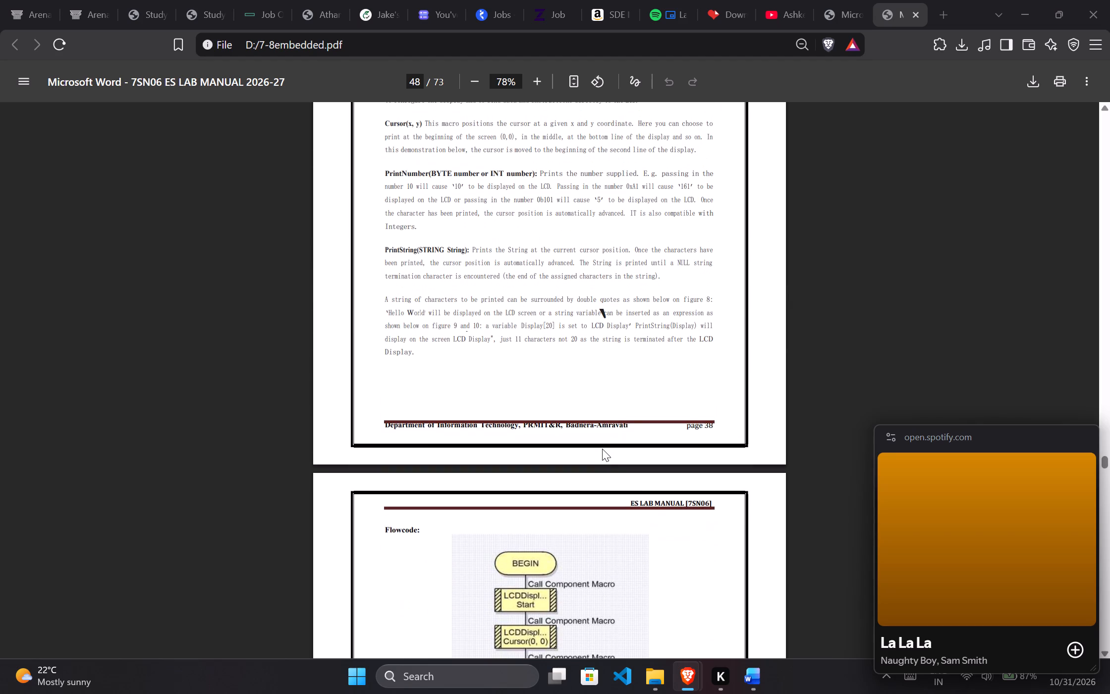
scroll(602, 449, down, 11)
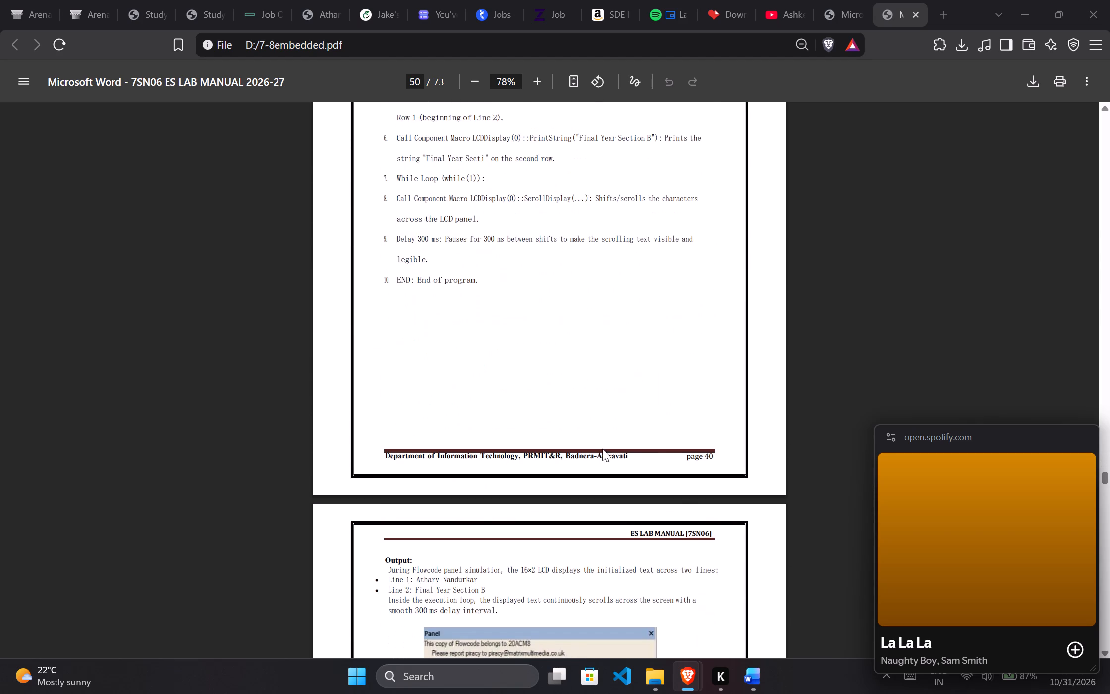
scroll(602, 449, down, 1)
scroll(602, 449, up, 2)
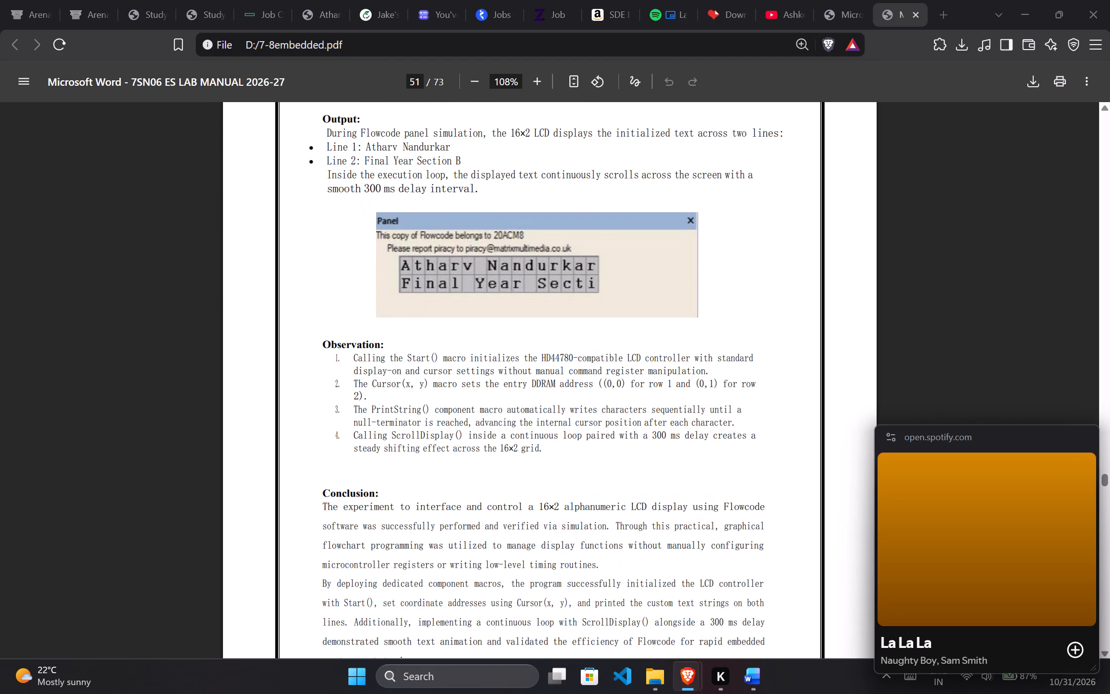
scroll(471, 414, down, 3)
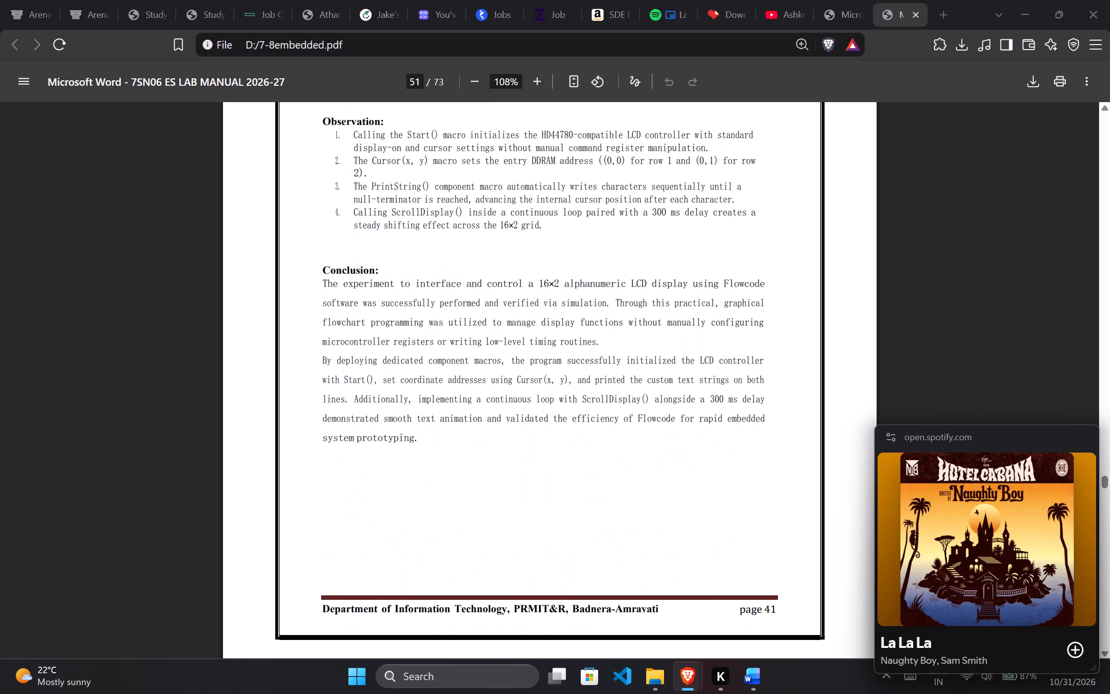
scroll(471, 414, down, 3)
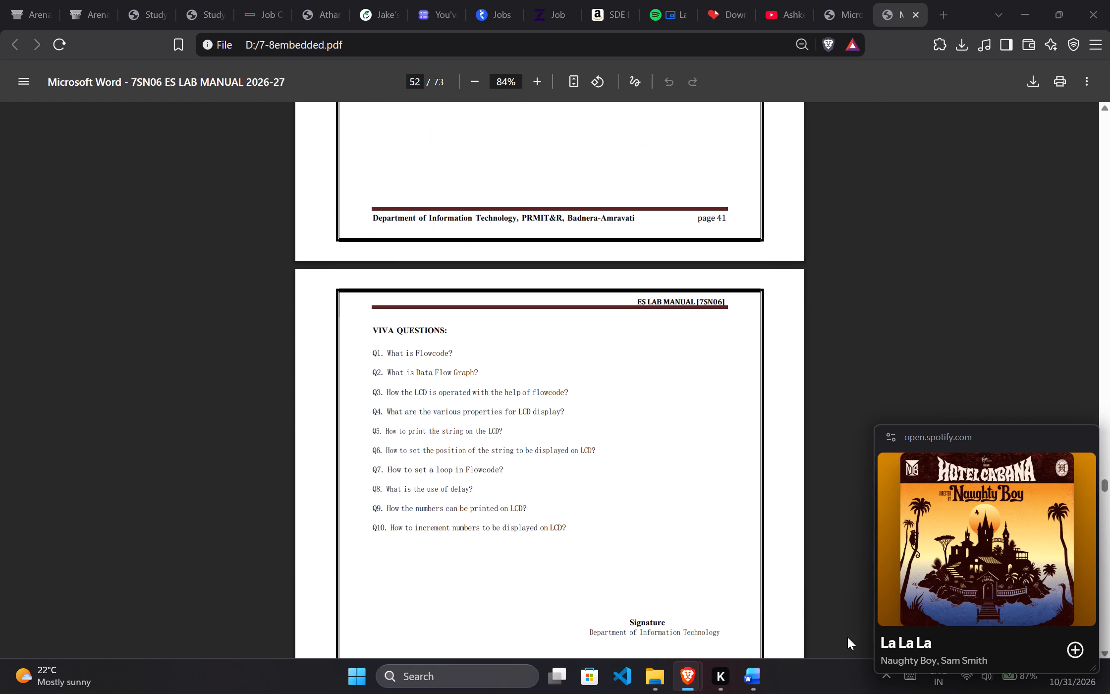
Check the layout from the LCD viva questions through the LCD component and flowchart pages to the keypad component properties.
click(901, 623)
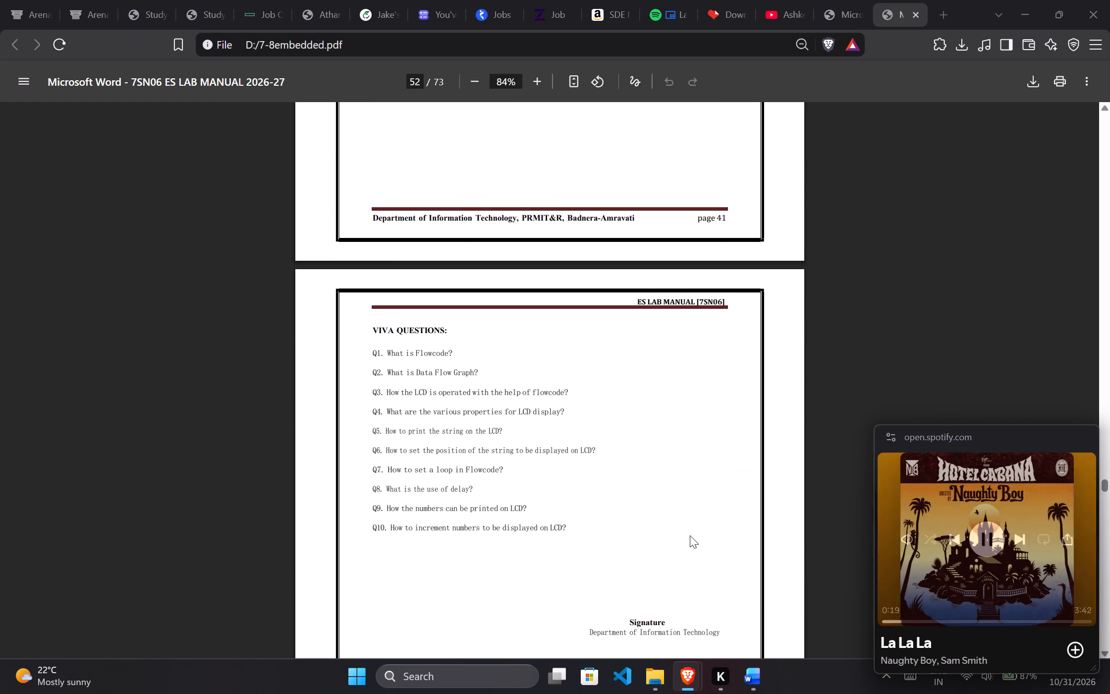
scroll(690, 535, down, 11)
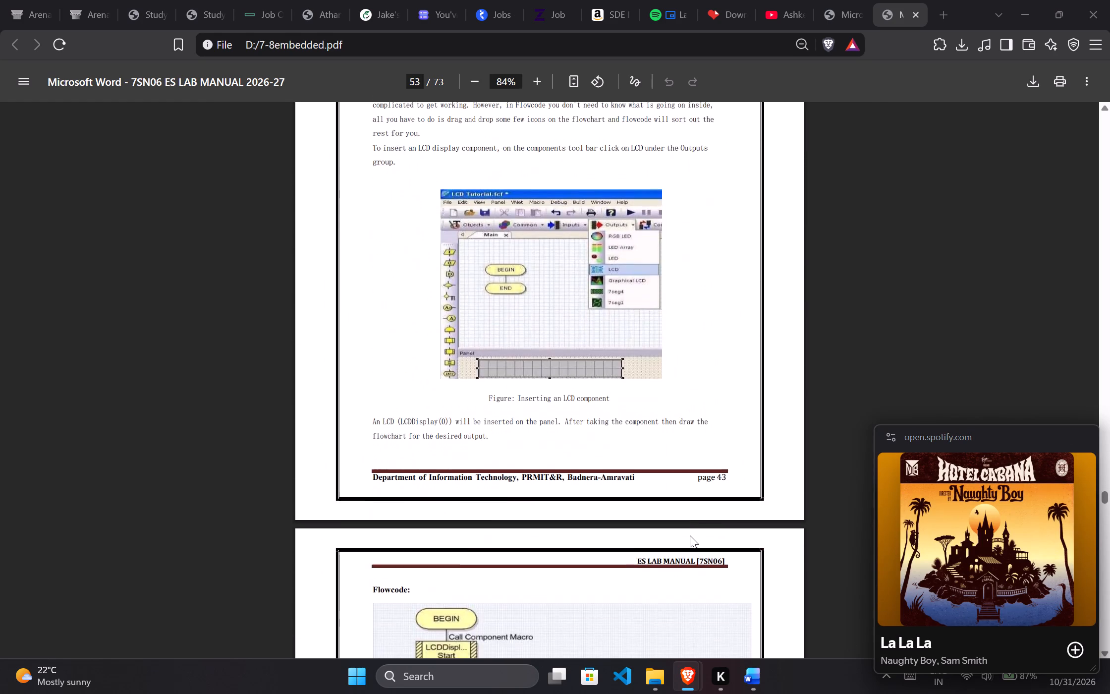
scroll(690, 535, down, 7)
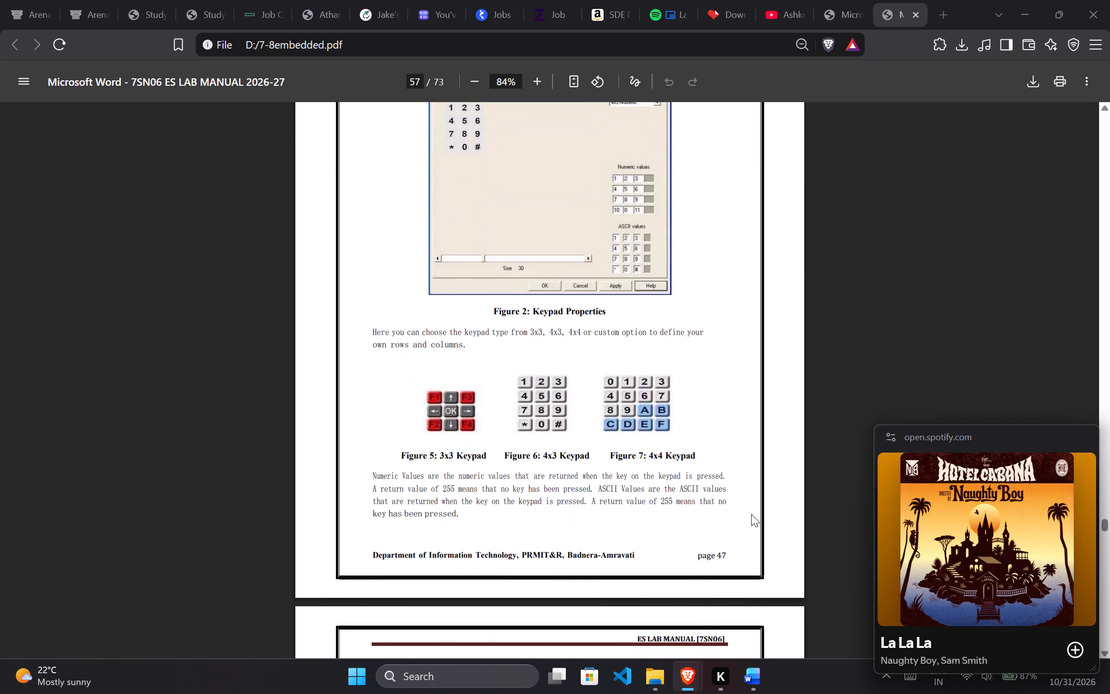
scroll(737, 506, up, 5)
scroll(737, 506, down, 2)
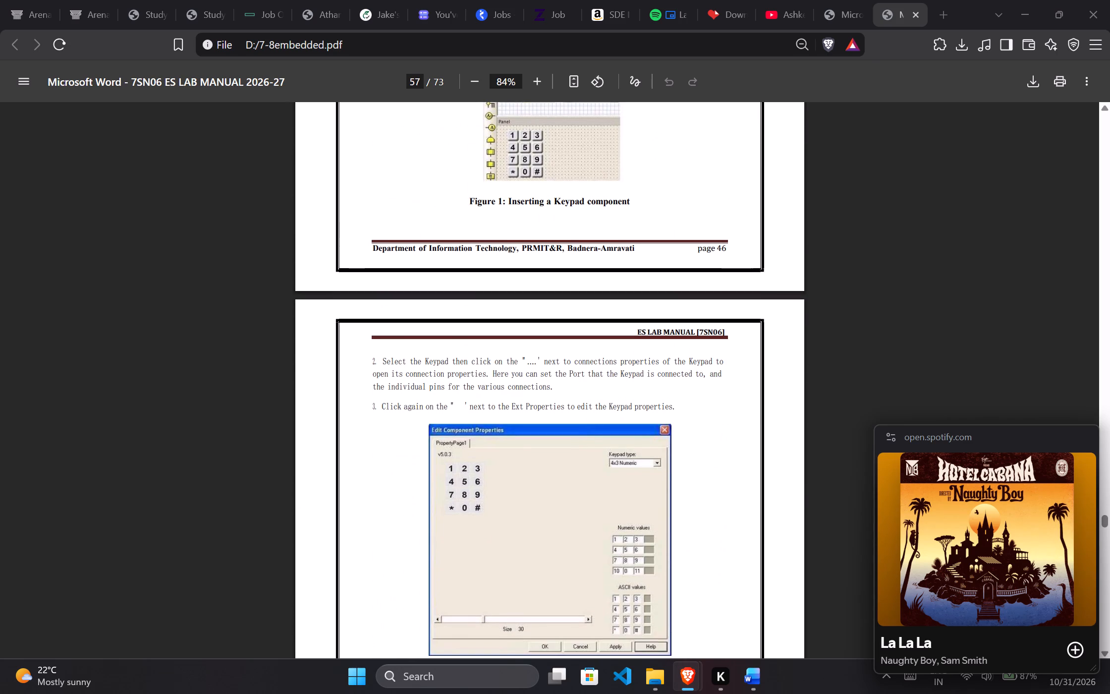
Skip to the next song in the Spotify mini player.
click(1022, 535)
Check the remaining keypad experiment pages, from the keypad properties through the viva questions to the start of Experiment No. 8.
scroll(562, 460, down, 2)
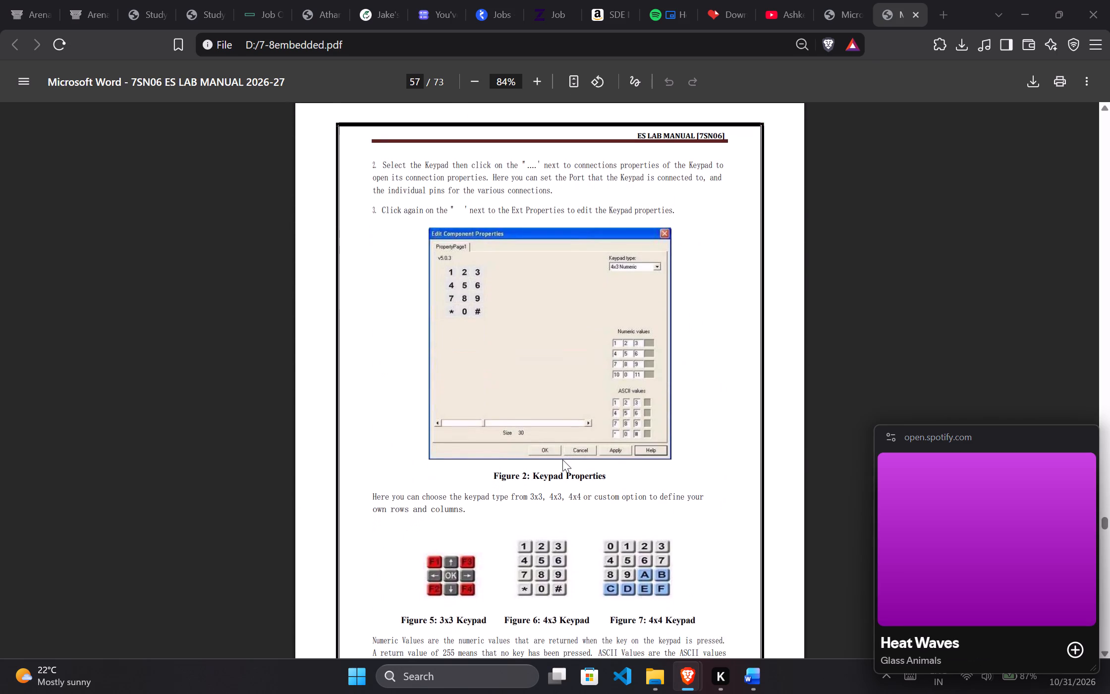
scroll(562, 460, down, 6)
scroll(562, 460, up, 5)
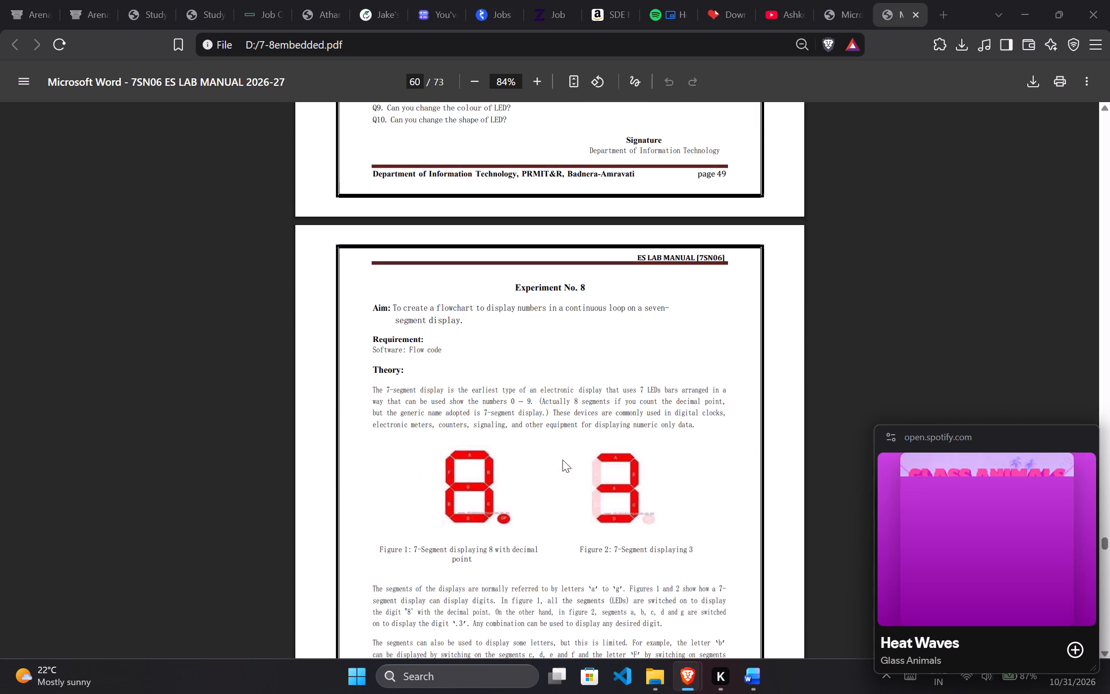
scroll(562, 460, up, 1)
scroll(562, 460, down, 1)
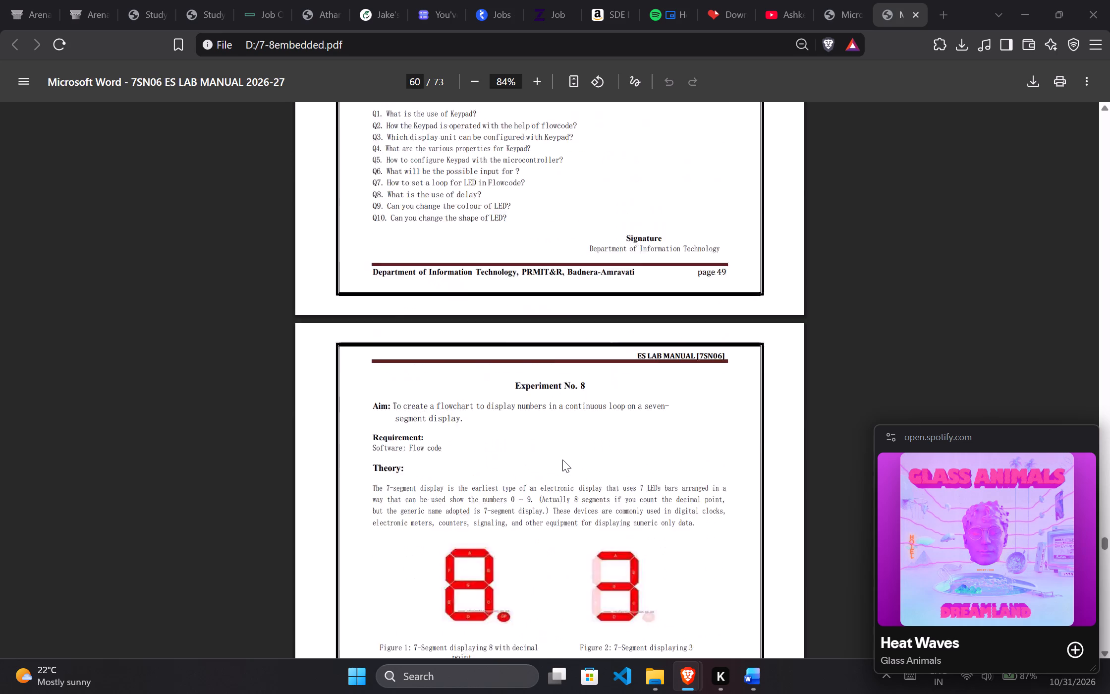
Check Experiment No. 8's seven-segment theory, component insertion, pin connection and properties pages.
scroll(562, 460, down, 6)
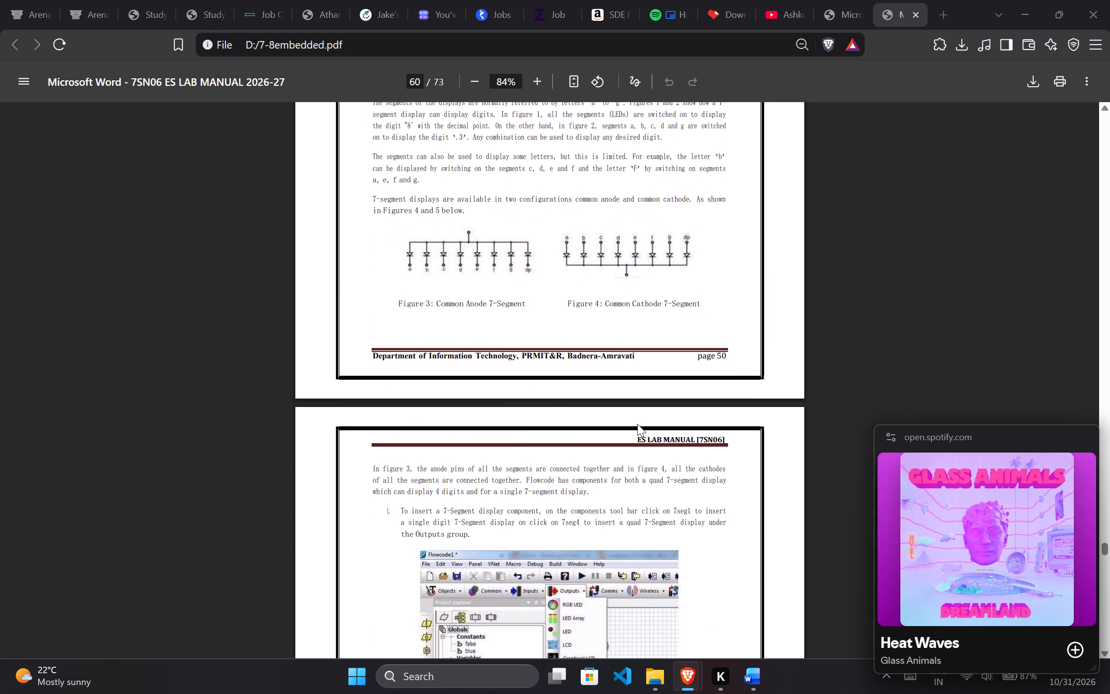
scroll(637, 424, up, 1)
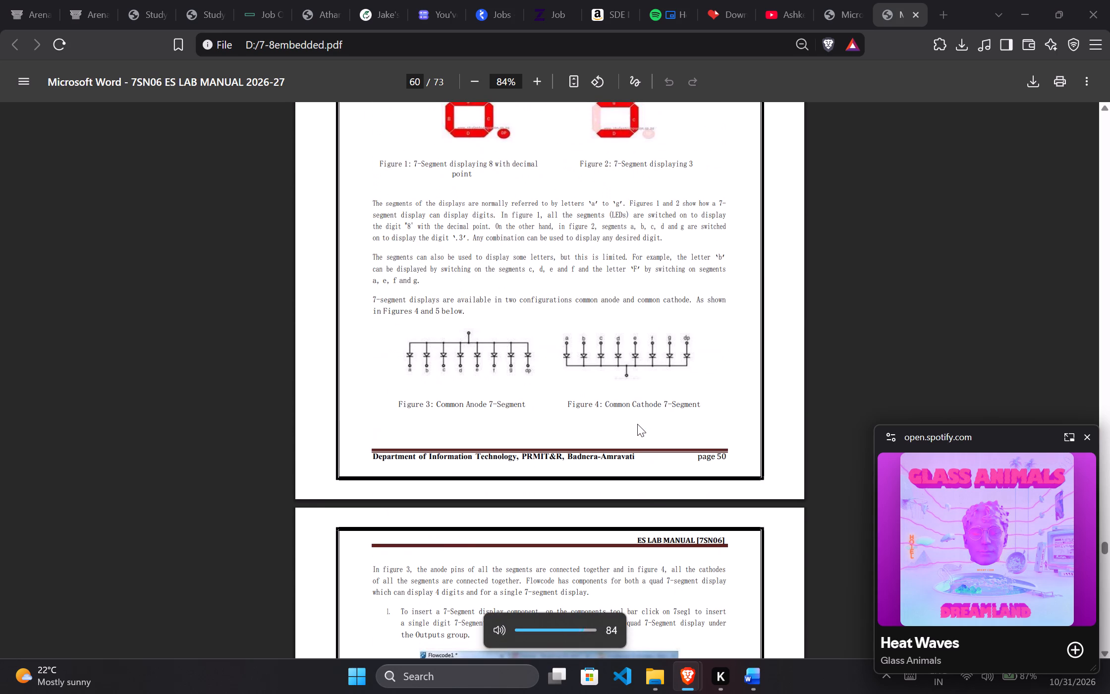
scroll(637, 424, up, 1)
scroll(637, 424, down, 5)
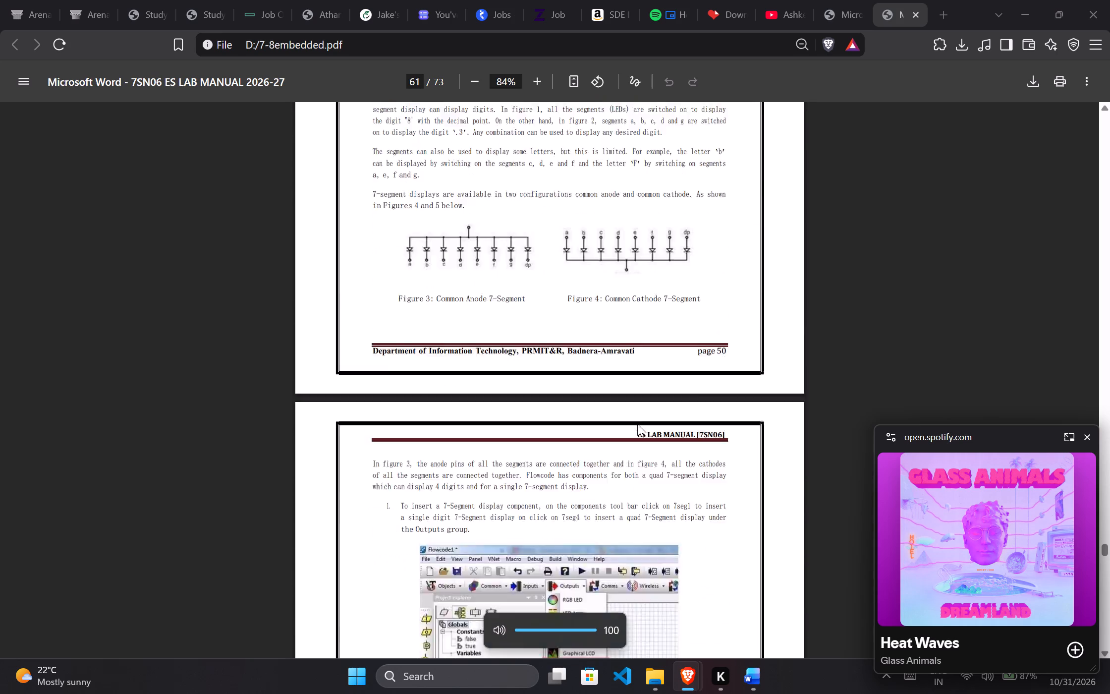
scroll(637, 424, down, 1)
click(555, 436)
scroll(555, 436, down, 6)
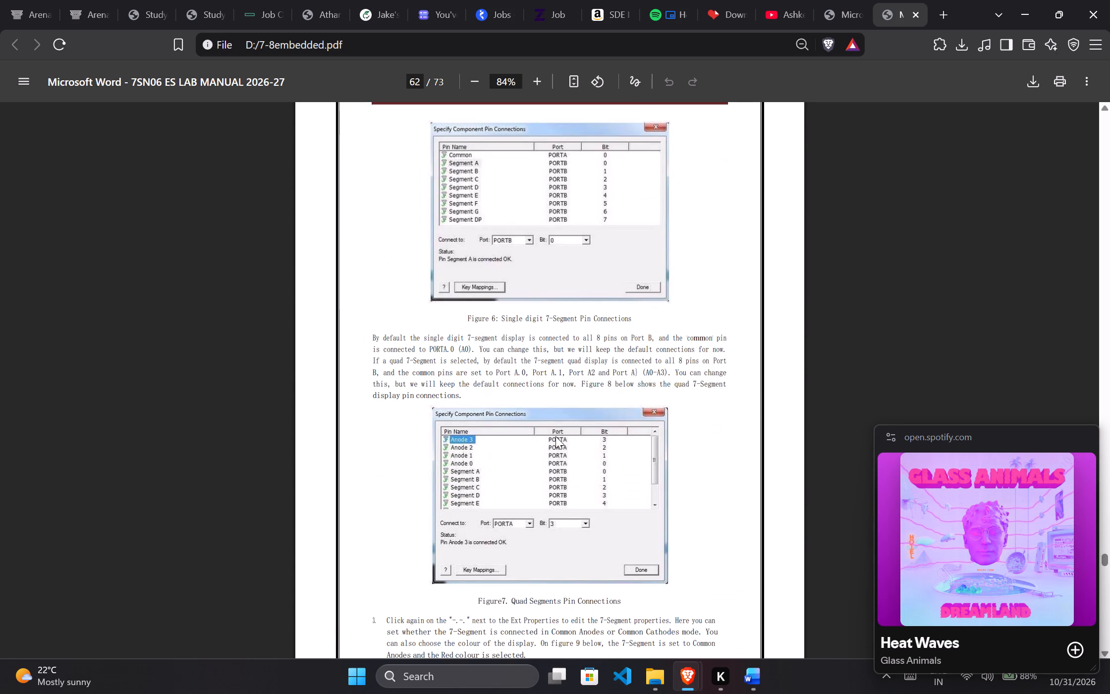
scroll(555, 436, down, 4)
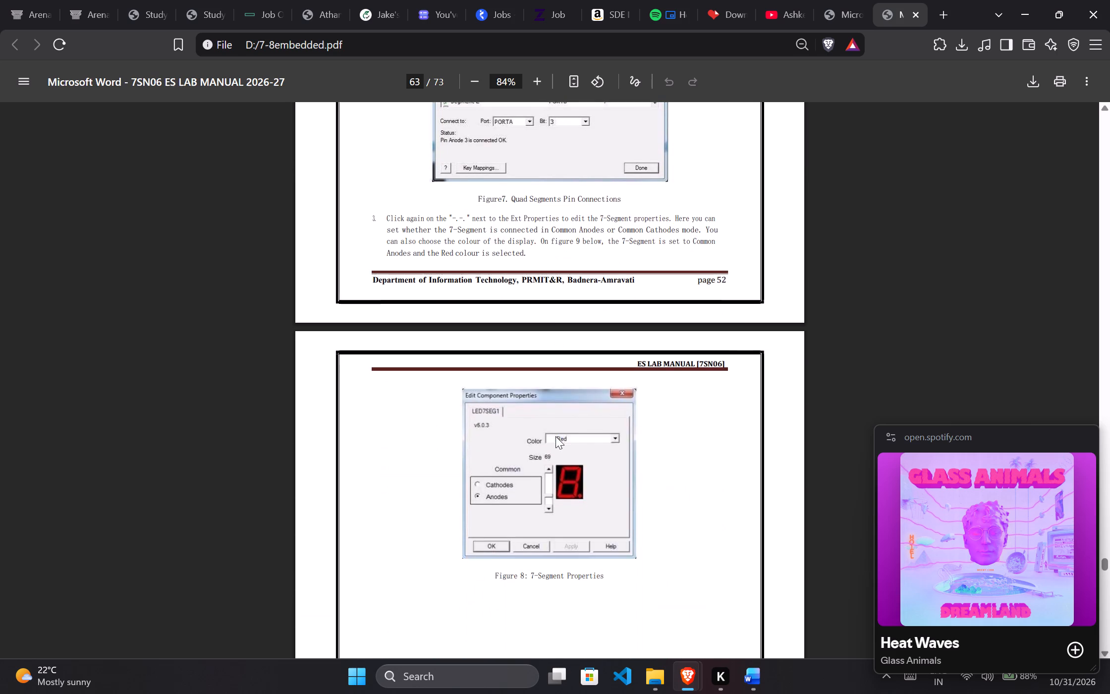
Check the rest of Experiment No. 8 and the Graphical LCD experiment's connections, flowchart, output and conclusion through the last page.
scroll(555, 436, down, 13)
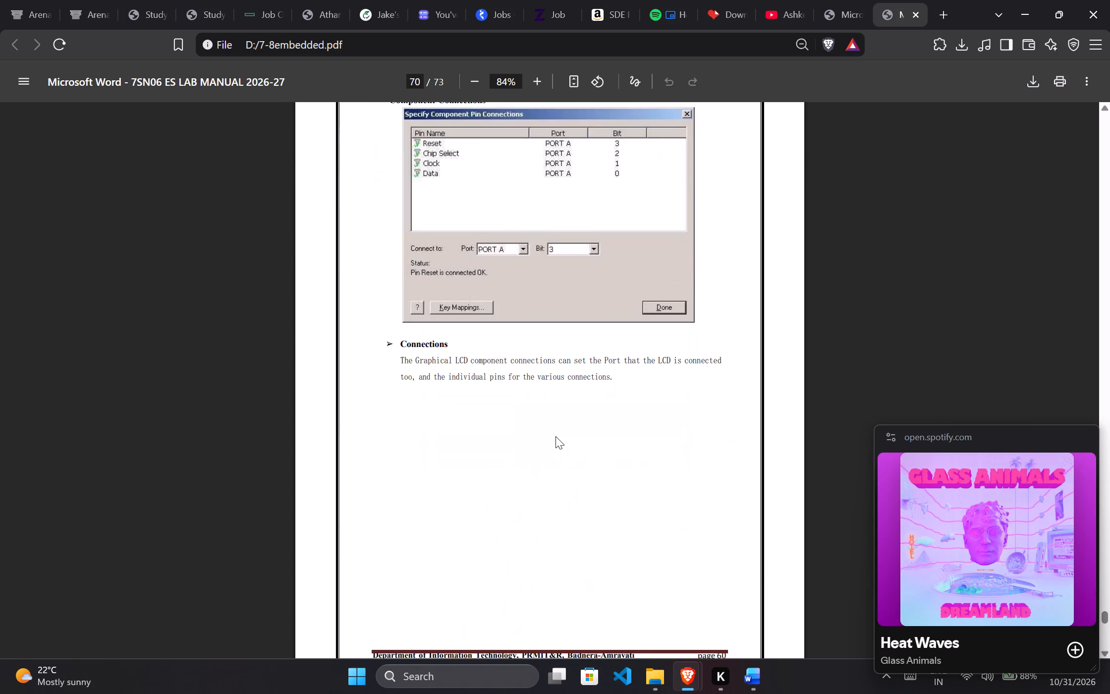
scroll(555, 436, down, 10)
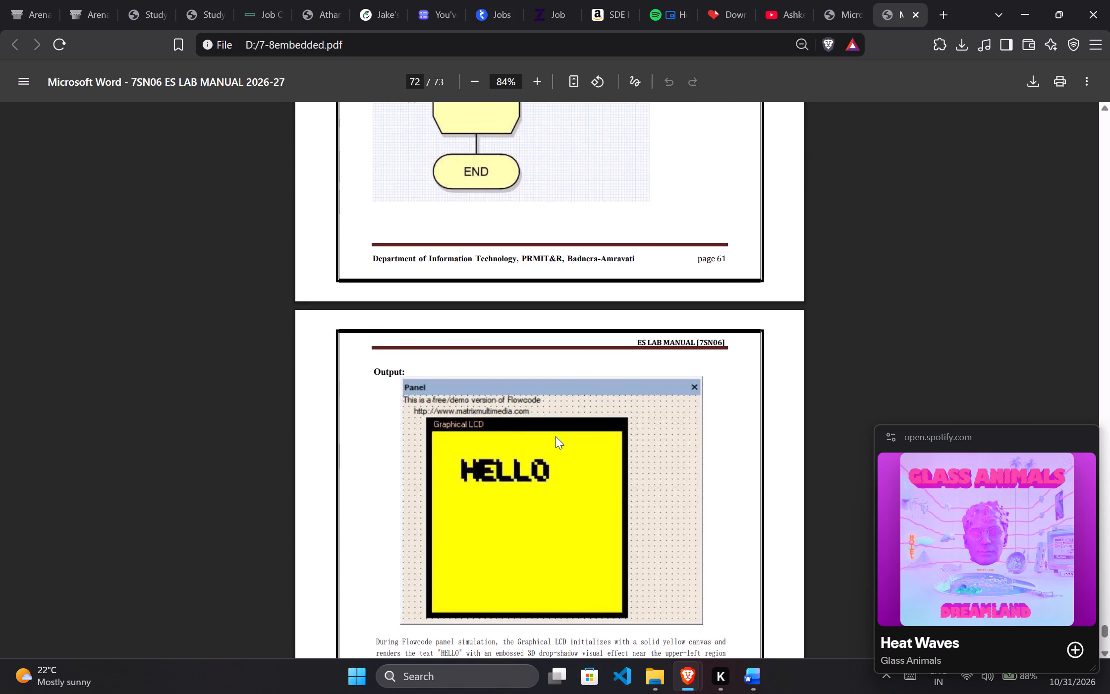
scroll(555, 436, down, 8)
Go back through the Graphical LCD experiment from its conclusion to the component properties and macro pages, checking each page's layout.
scroll(555, 436, up, 3)
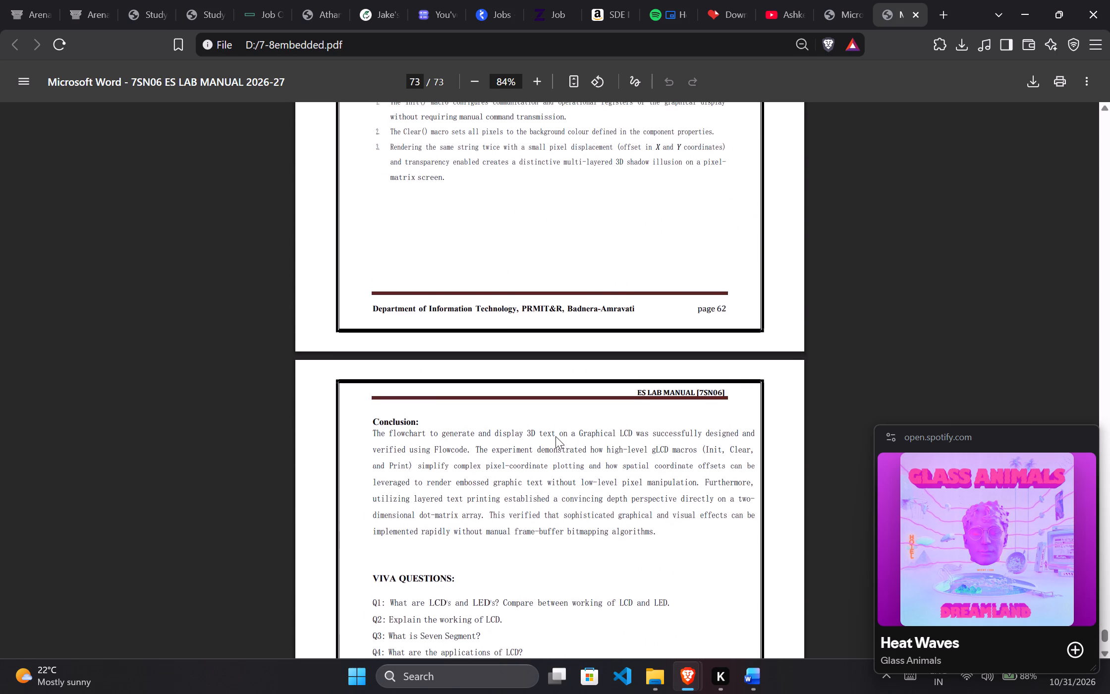
scroll(555, 436, up, 9)
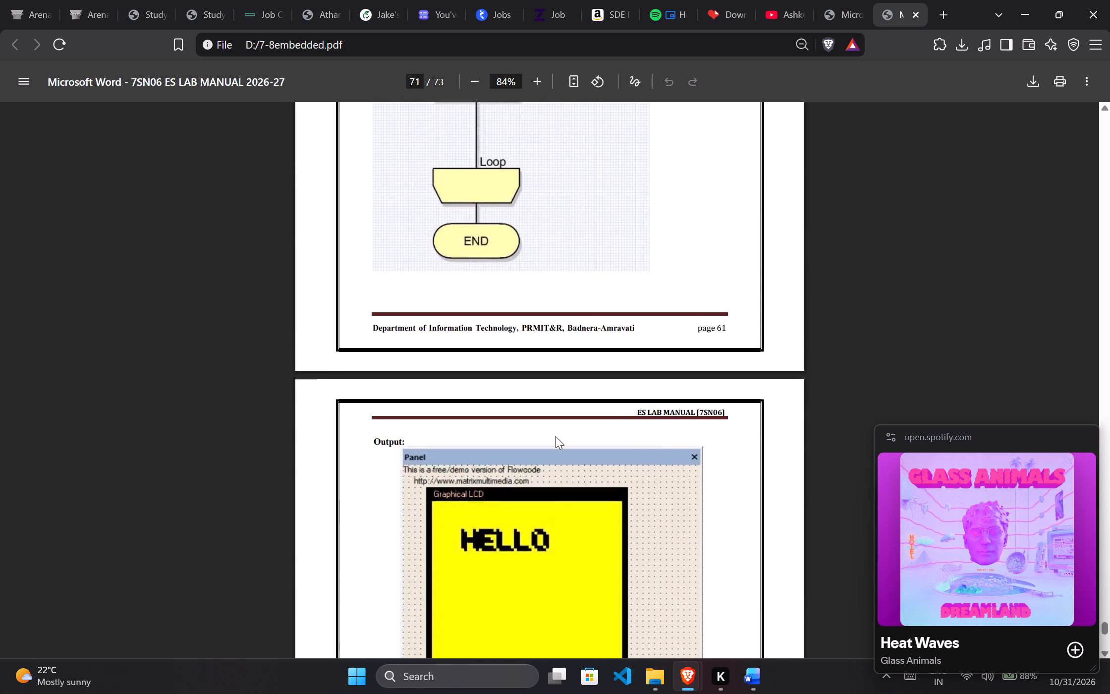
scroll(555, 436, up, 9)
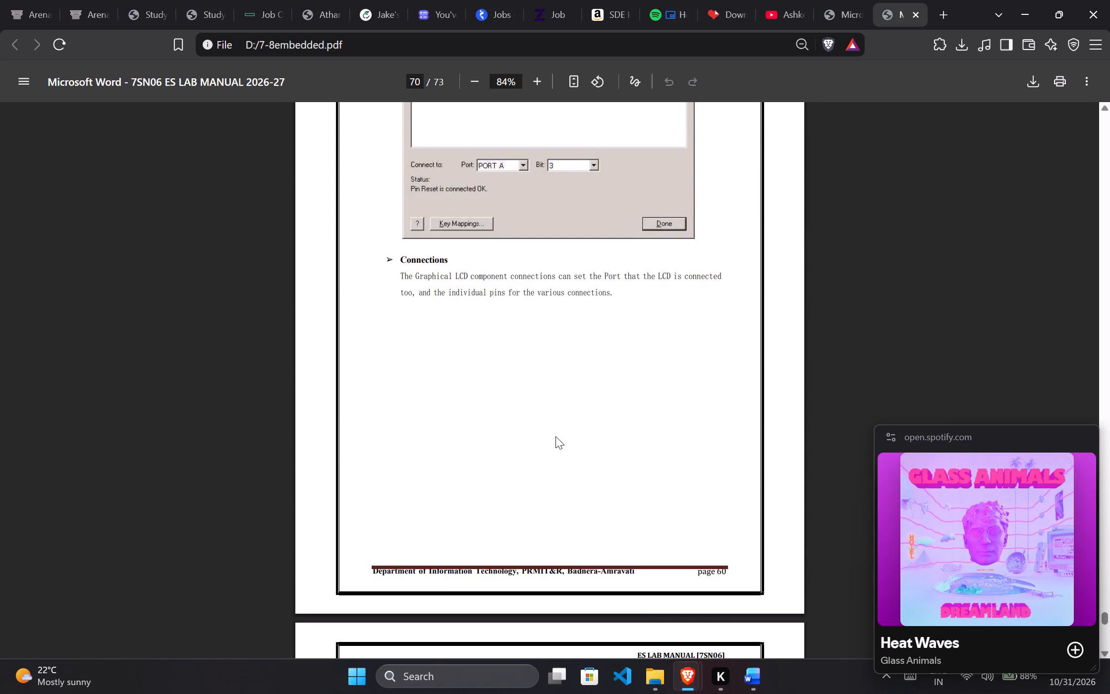
scroll(555, 436, up, 7)
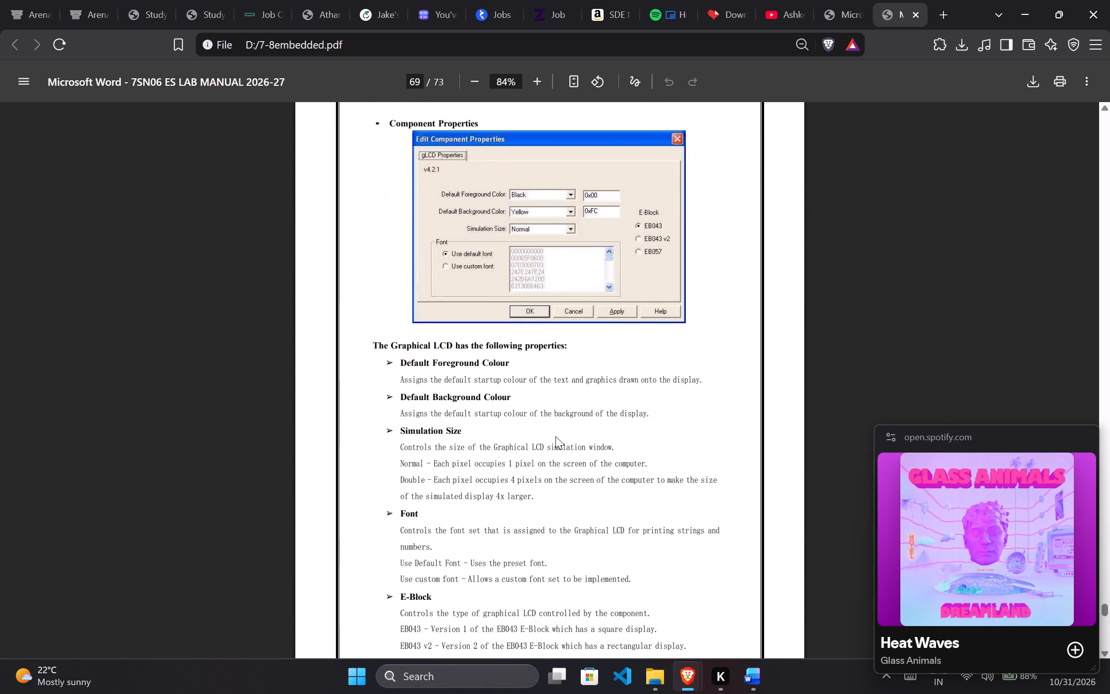
scroll(555, 436, up, 7)
Re-examine the footers and page breaks of the Graphical LCD theory, macro and properties pages, back to the start of Experiment No. 9.
scroll(555, 436, down, 1)
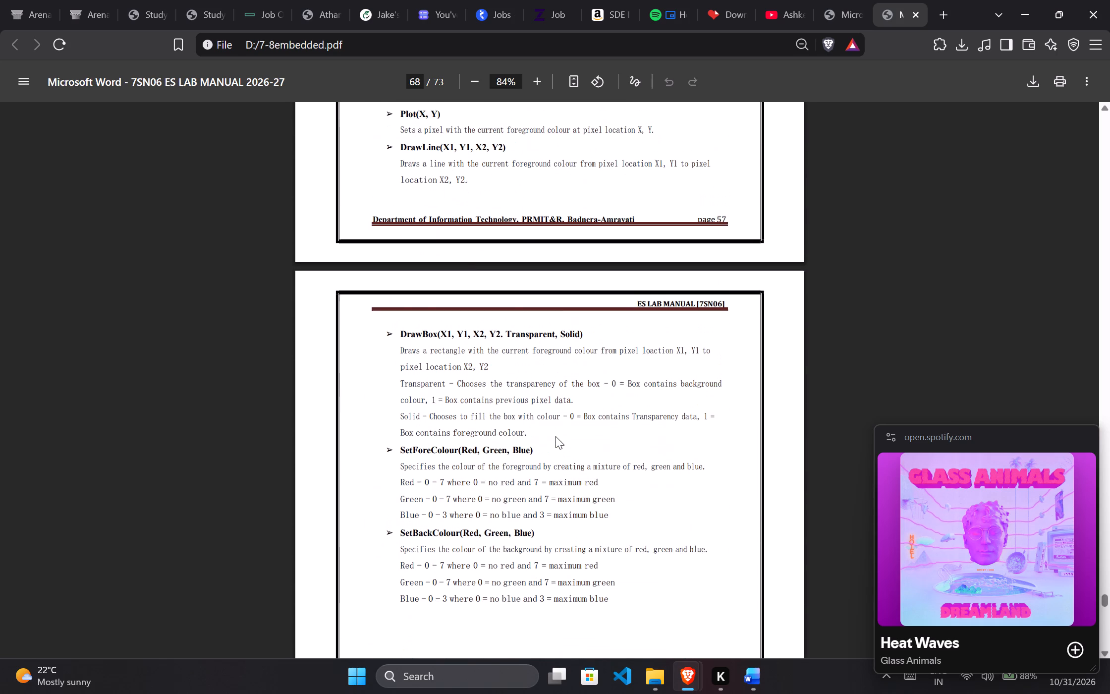
scroll(555, 436, down, 2)
scroll(555, 436, up, 4)
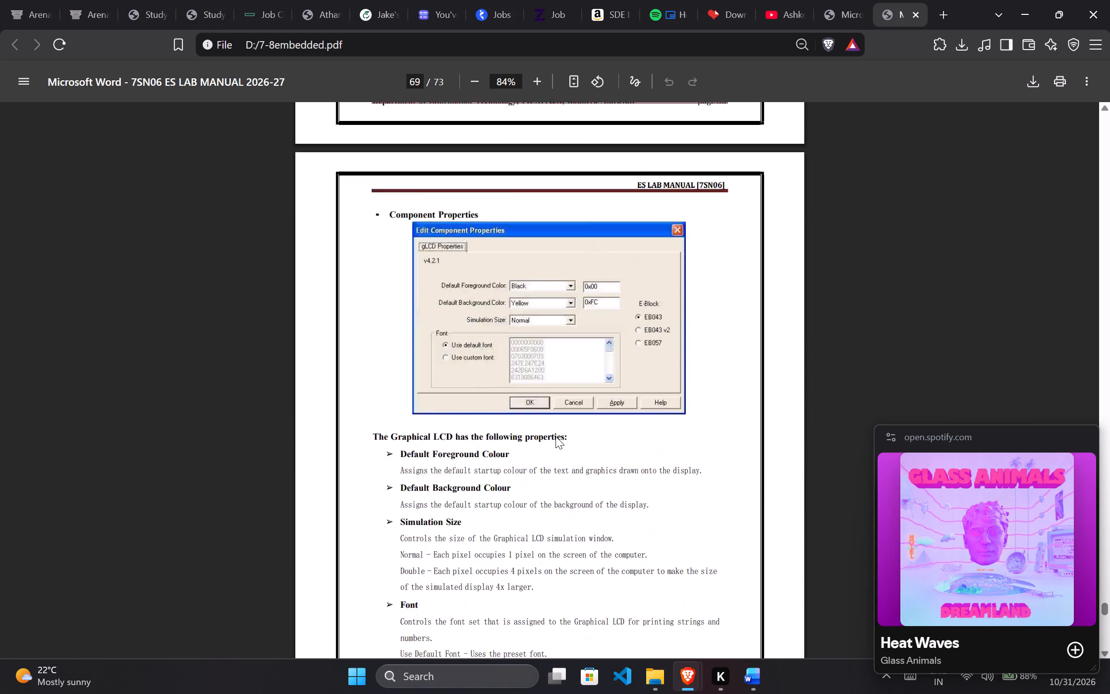
scroll(555, 436, up, 2)
scroll(555, 436, down, 4)
scroll(555, 436, up, 7)
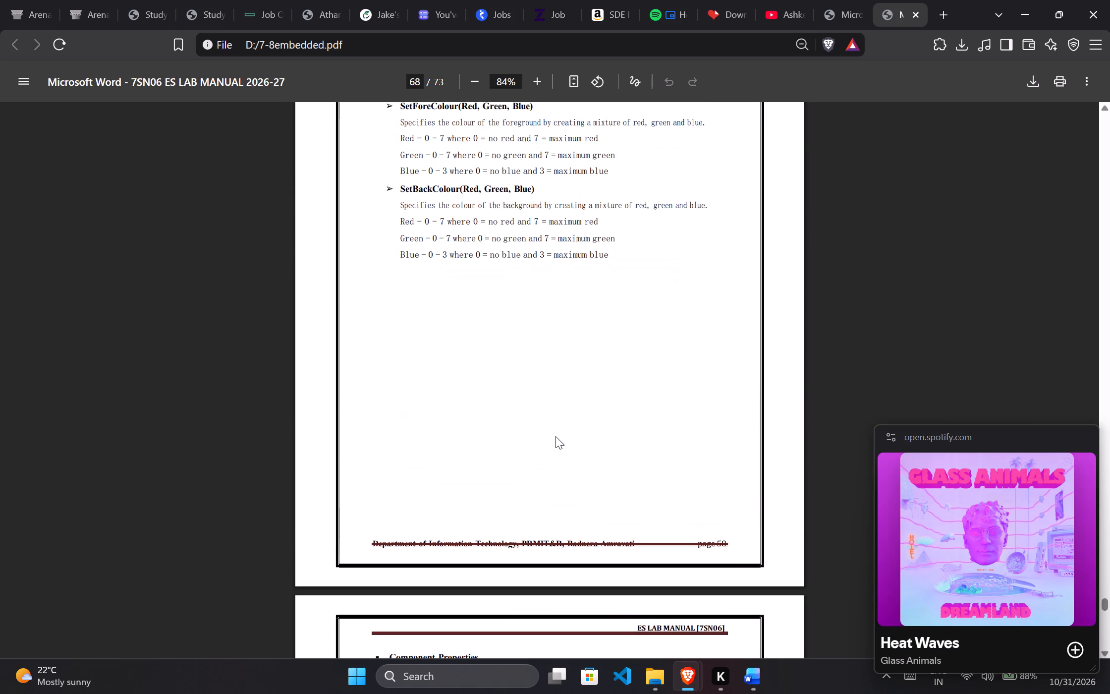
scroll(555, 436, up, 5)
scroll(555, 436, down, 2)
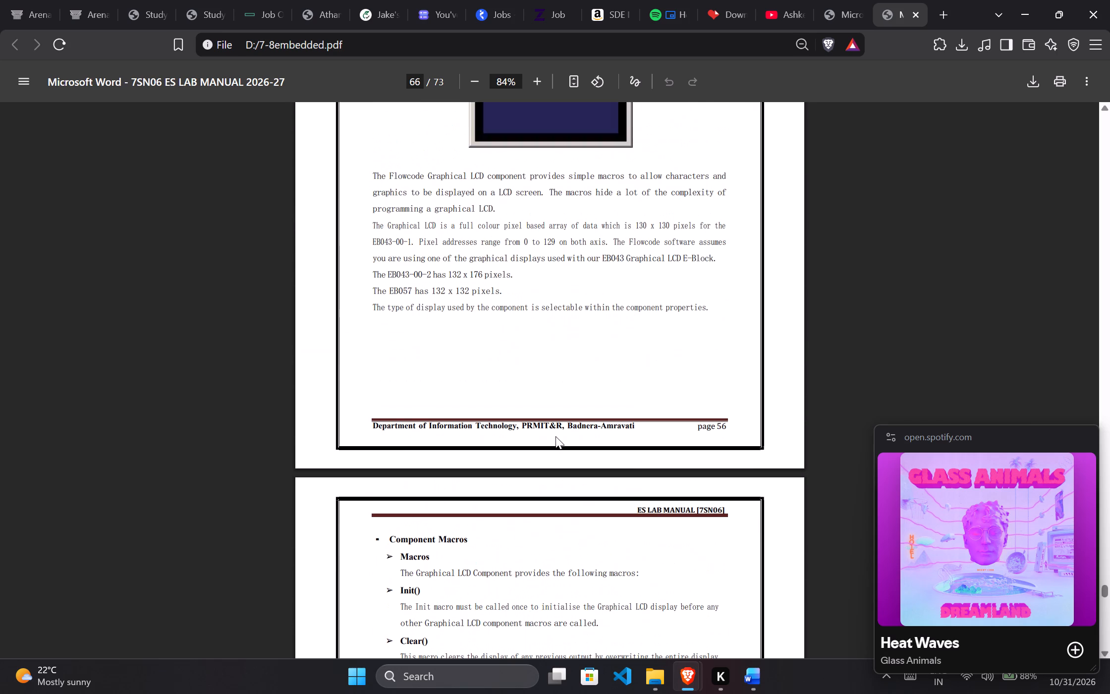
scroll(555, 436, down, 2)
scroll(555, 436, up, 1)
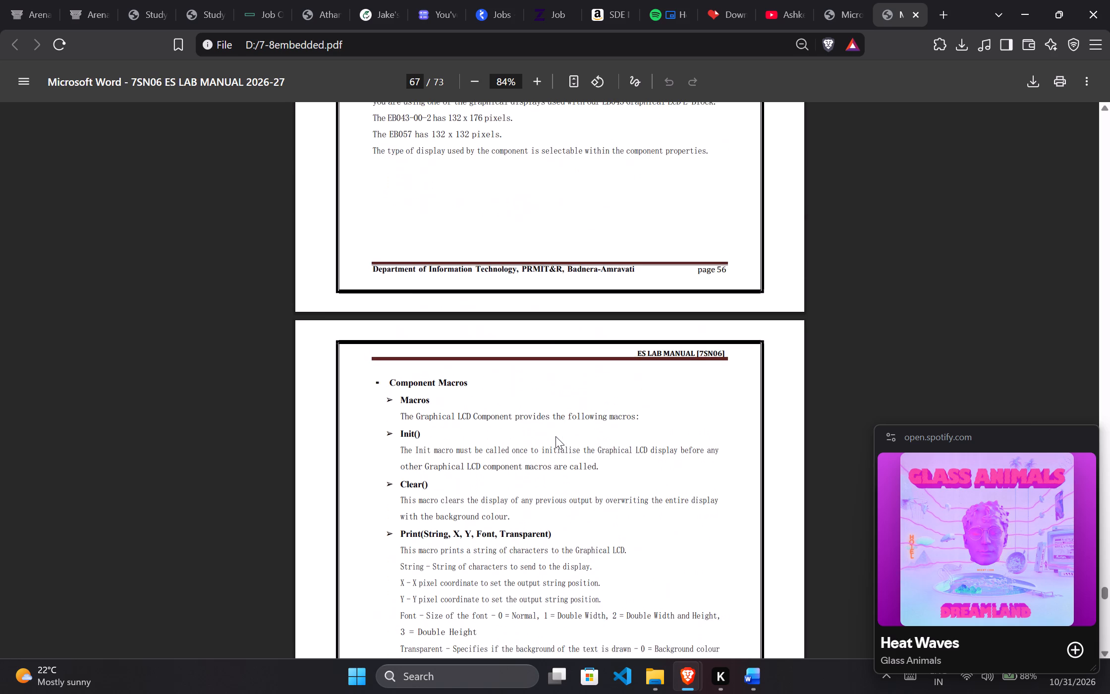
scroll(555, 436, down, 8)
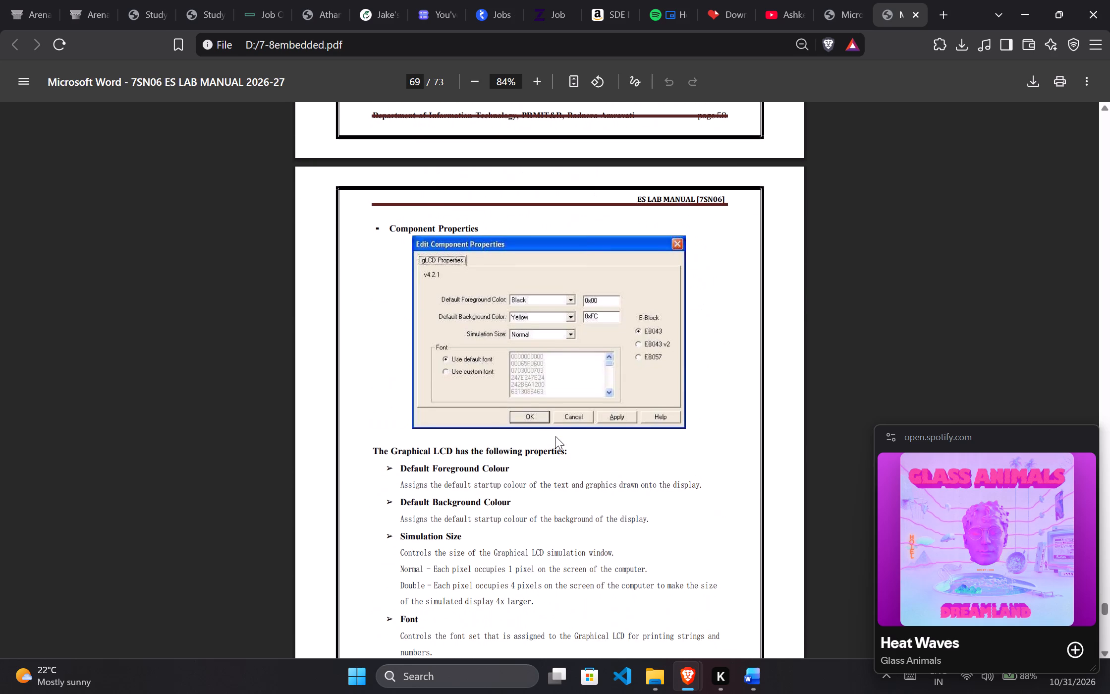
scroll(555, 436, up, 3)
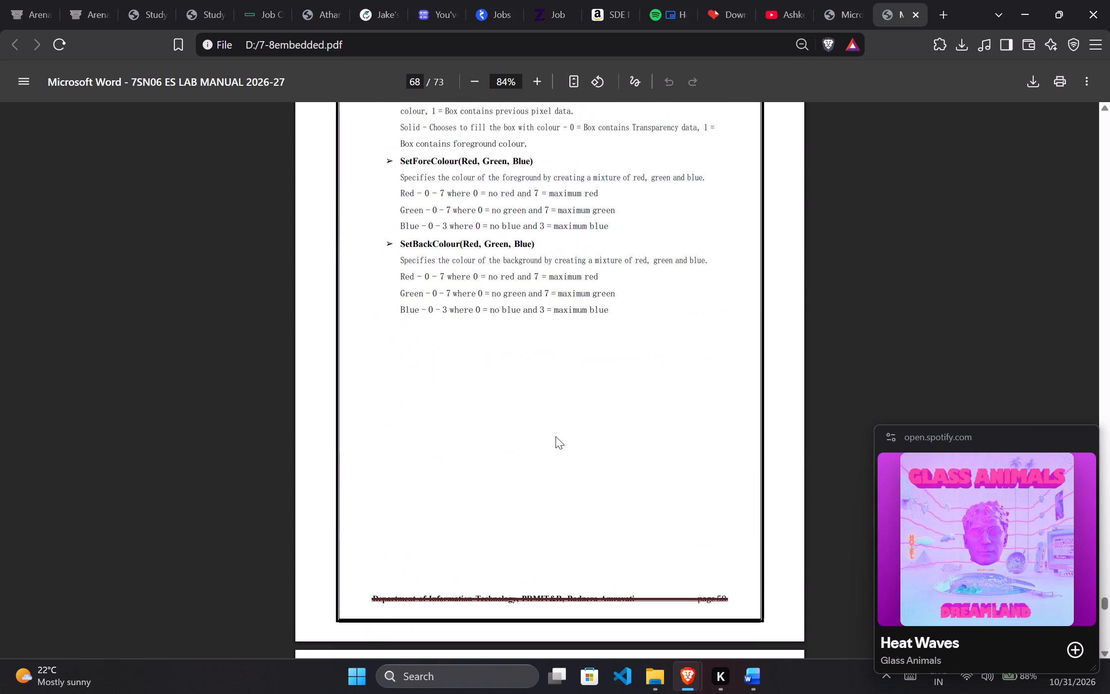
scroll(555, 436, up, 4)
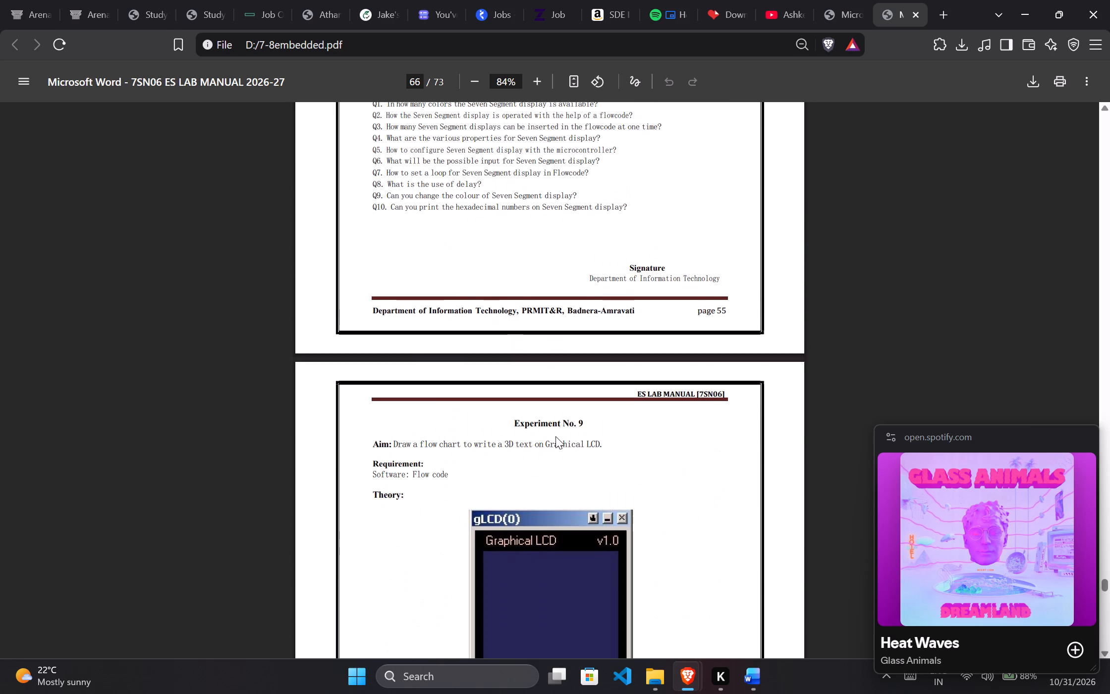
Go back from Experiment No. 9 through Experiment No. 8 to the keypad experiment's output page, checking figures, footers and page breaks.
scroll(555, 436, down, 3)
scroll(555, 436, up, 1)
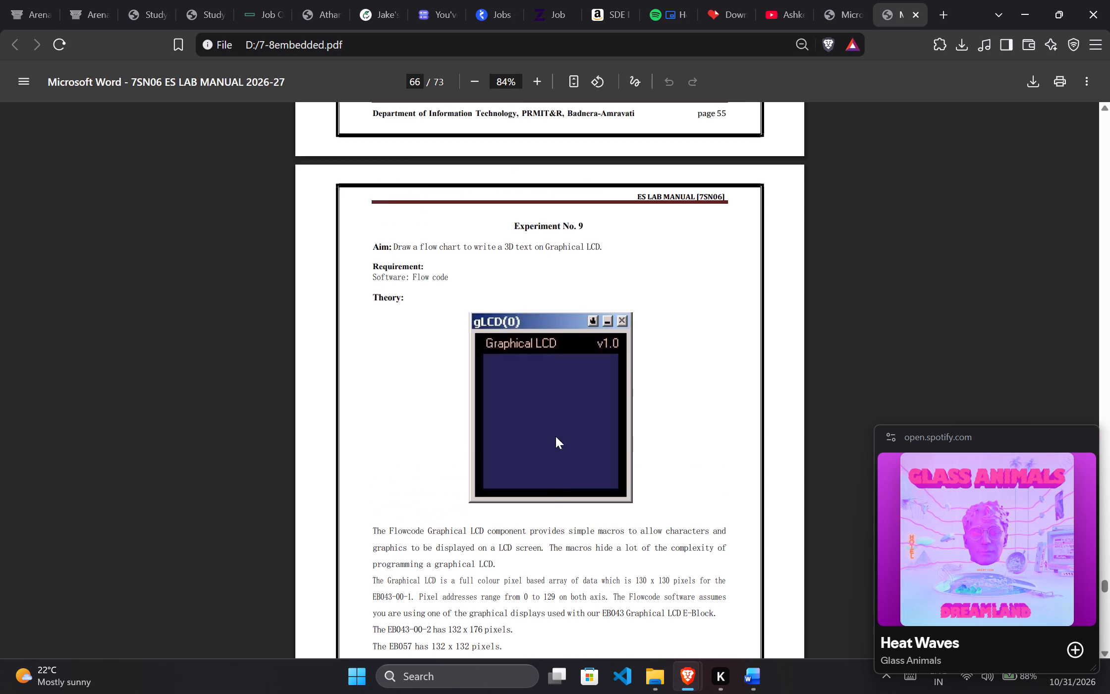
scroll(555, 436, up, 8)
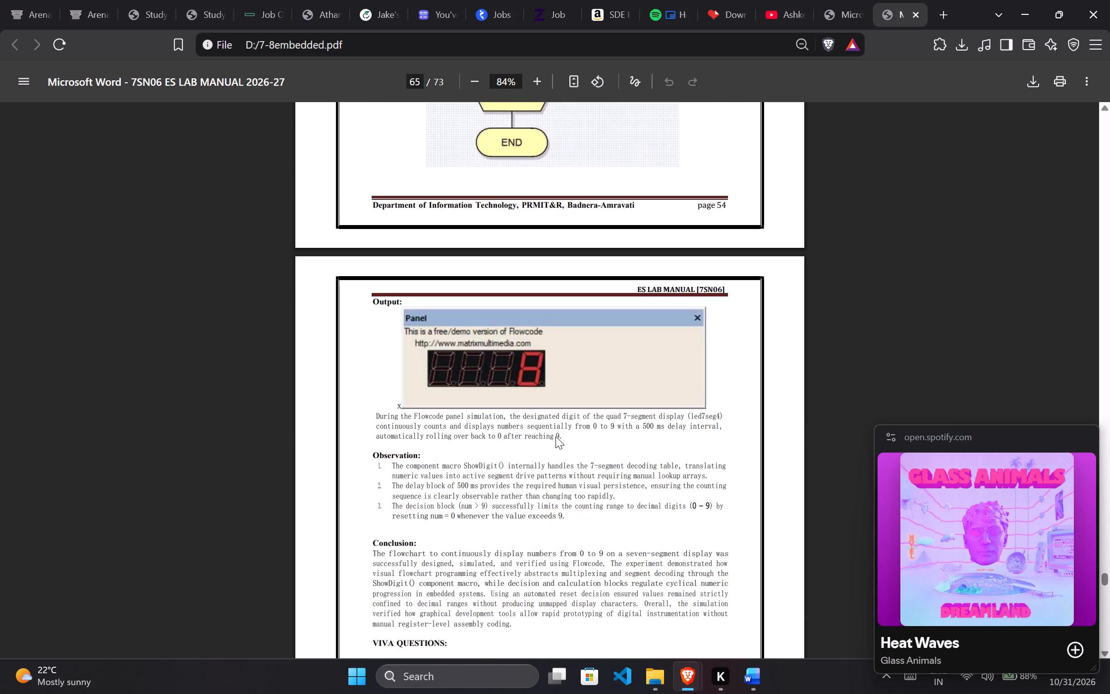
scroll(555, 436, up, 7)
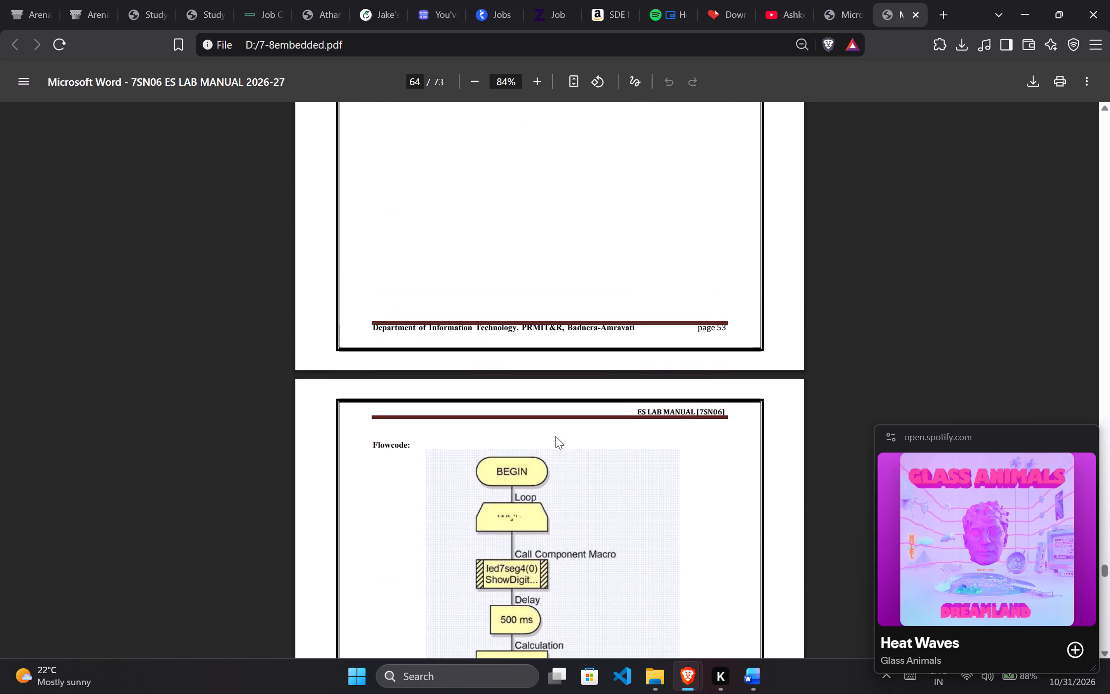
scroll(555, 436, up, 2)
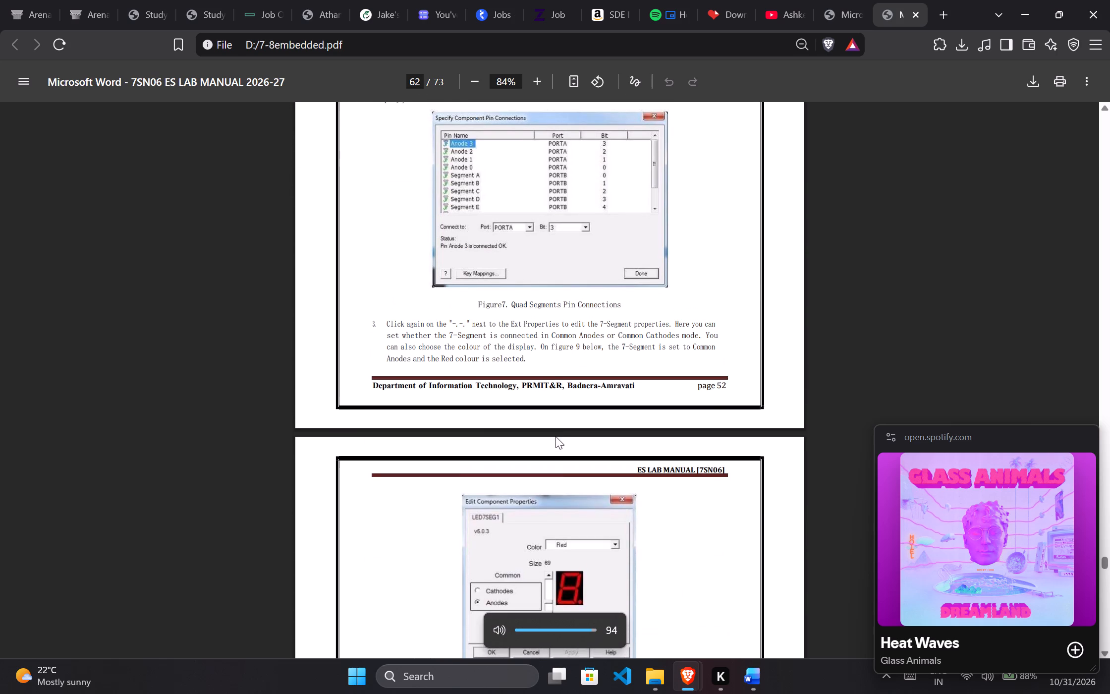
scroll(555, 436, up, 6)
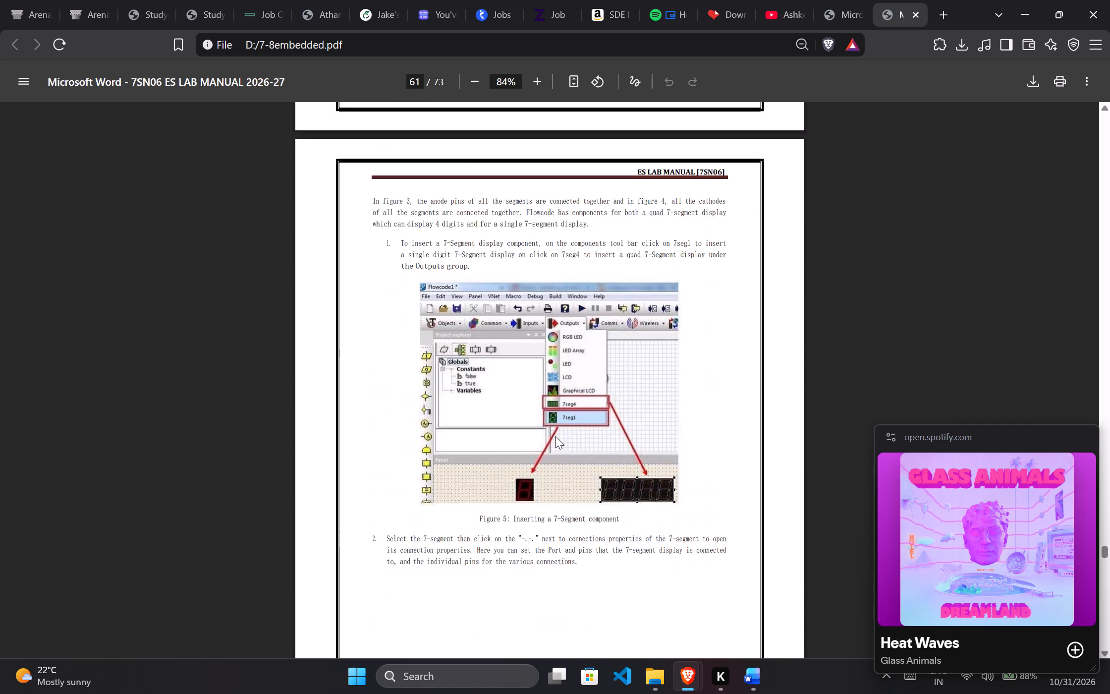
scroll(555, 436, up, 9)
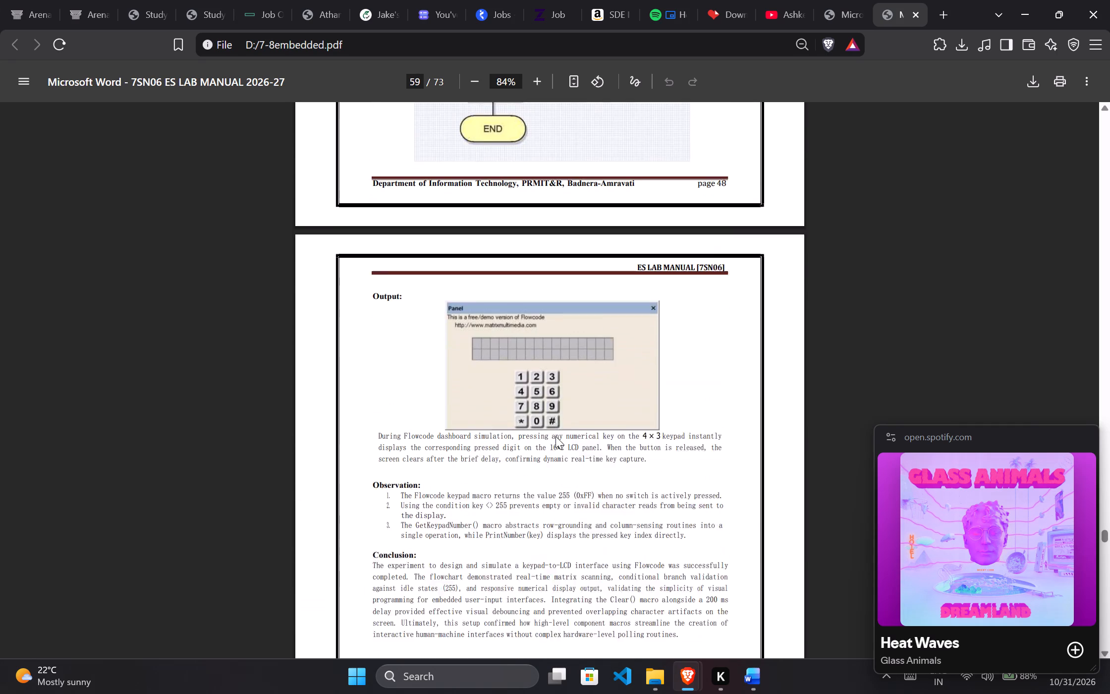
scroll(663, 287, up, 8)
Close the 7-8embedded.pdf, embedded.pdf, iLovePDF download and YouTube pages, keeping Spotify open with its search suggestions dismissed.
click(916, 15)
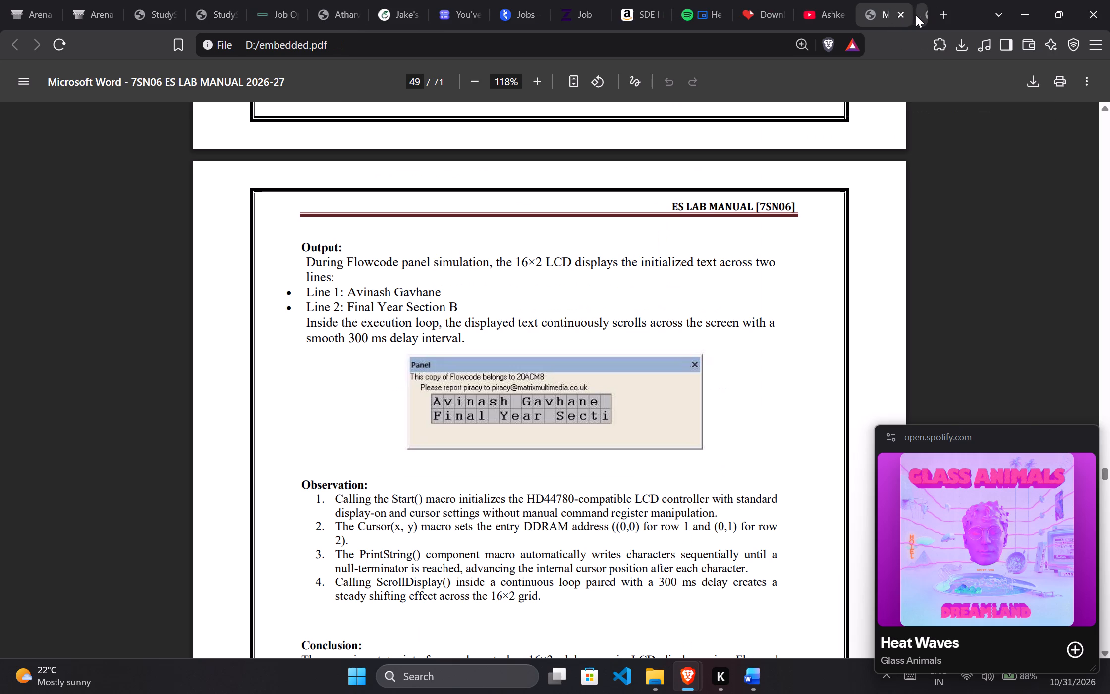
click(916, 15)
click(831, 1)
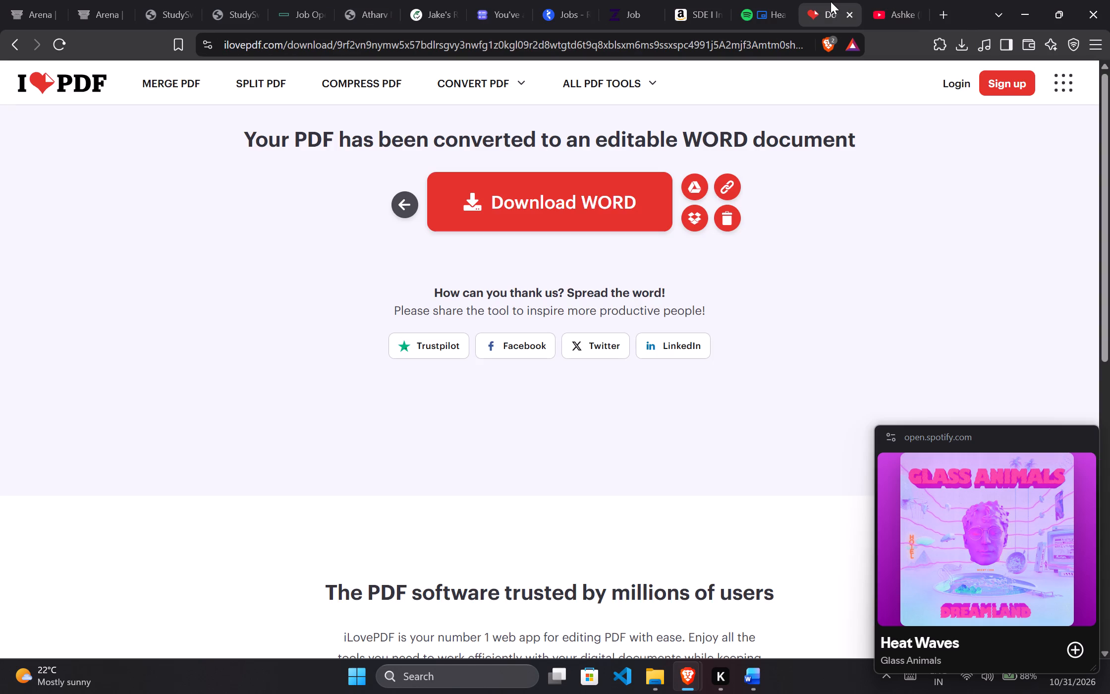
click(851, 10)
click(851, 10)
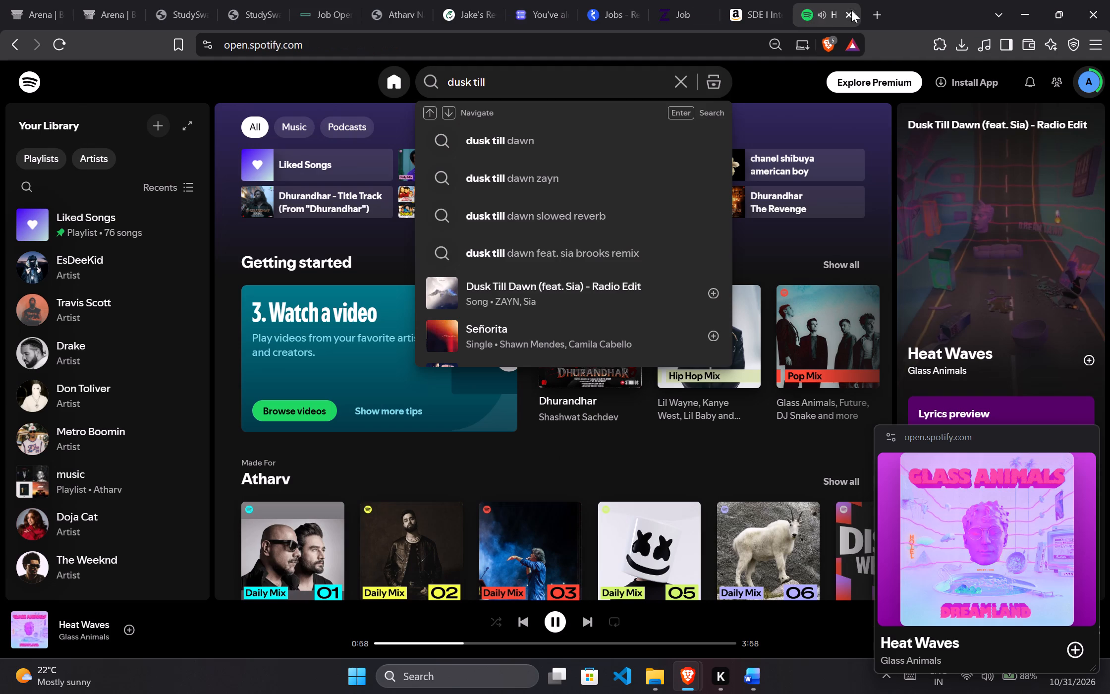
click(545, 442)
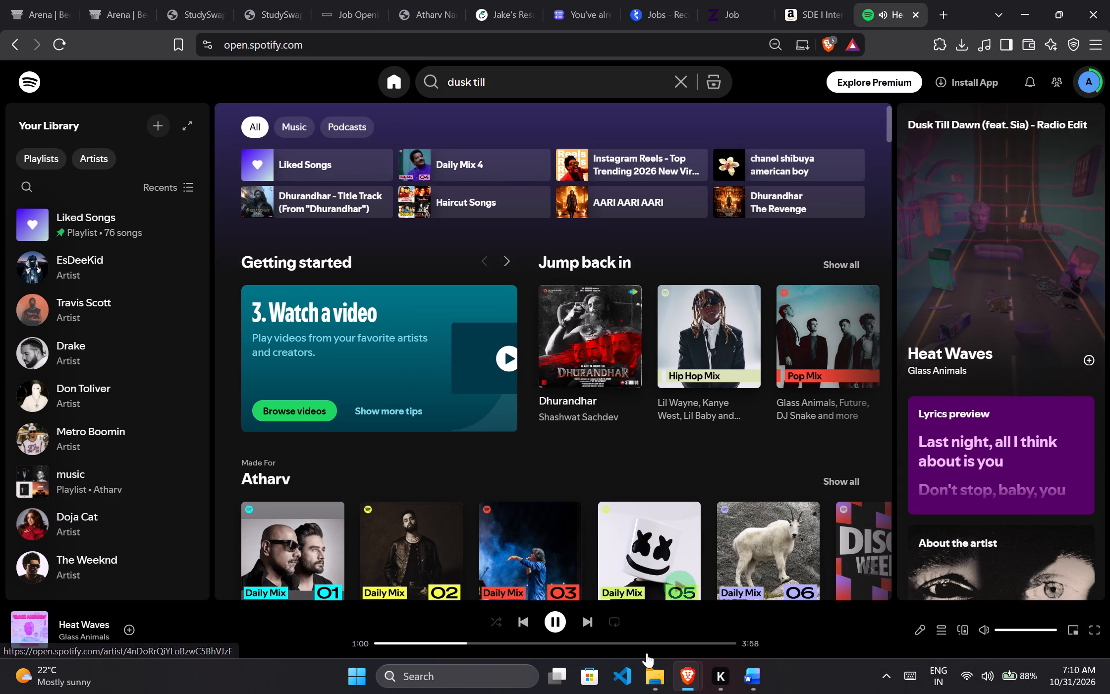
In File Explorer, rename 7-8embedded.pdf on the D: drive as atharv-embedded.pdf.
click(655, 673)
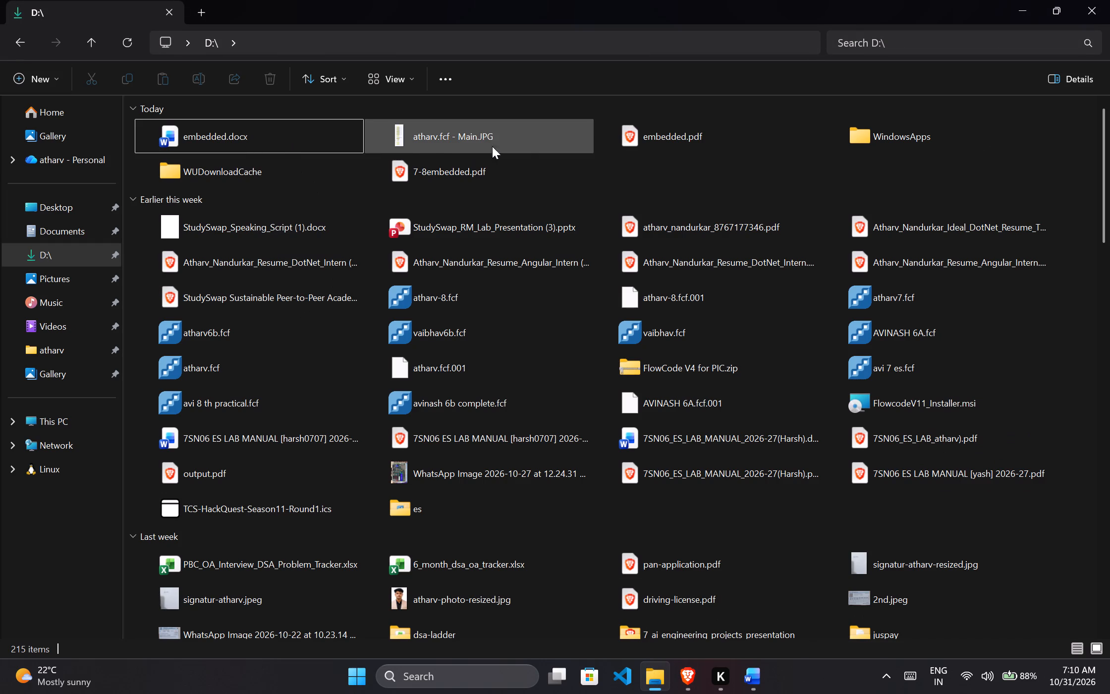
click(459, 175)
click(210, 83)
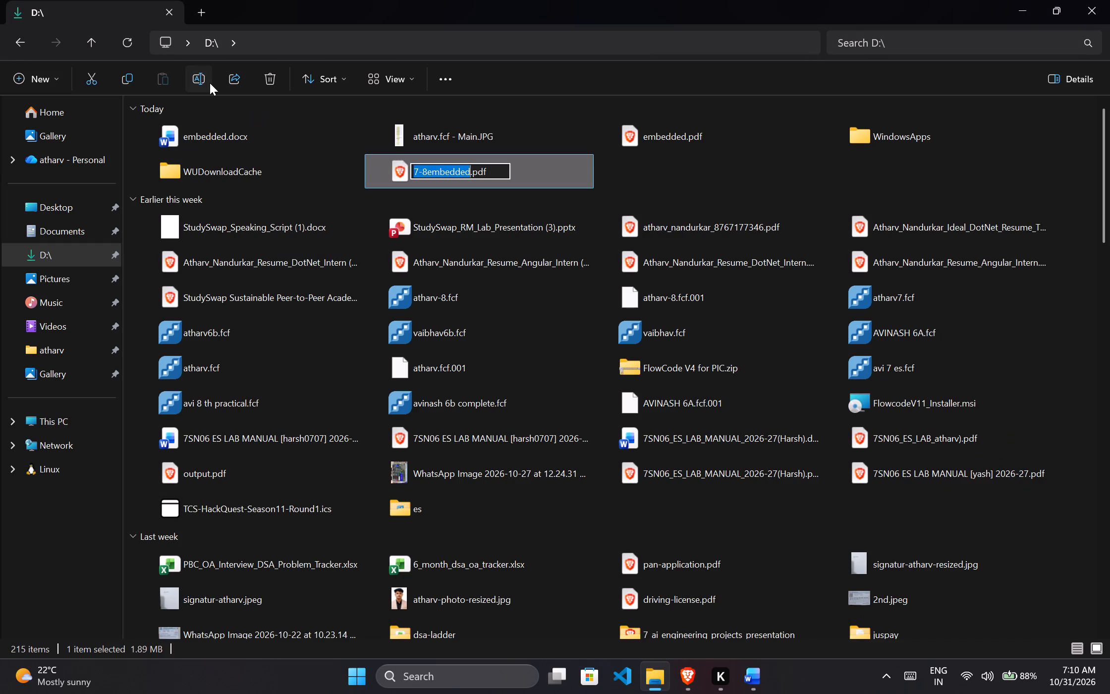
key(Left)
key(Right)
key(Right)
key(Right)
key(BackSpace)
key(BackSpace)
key(BackSpace)
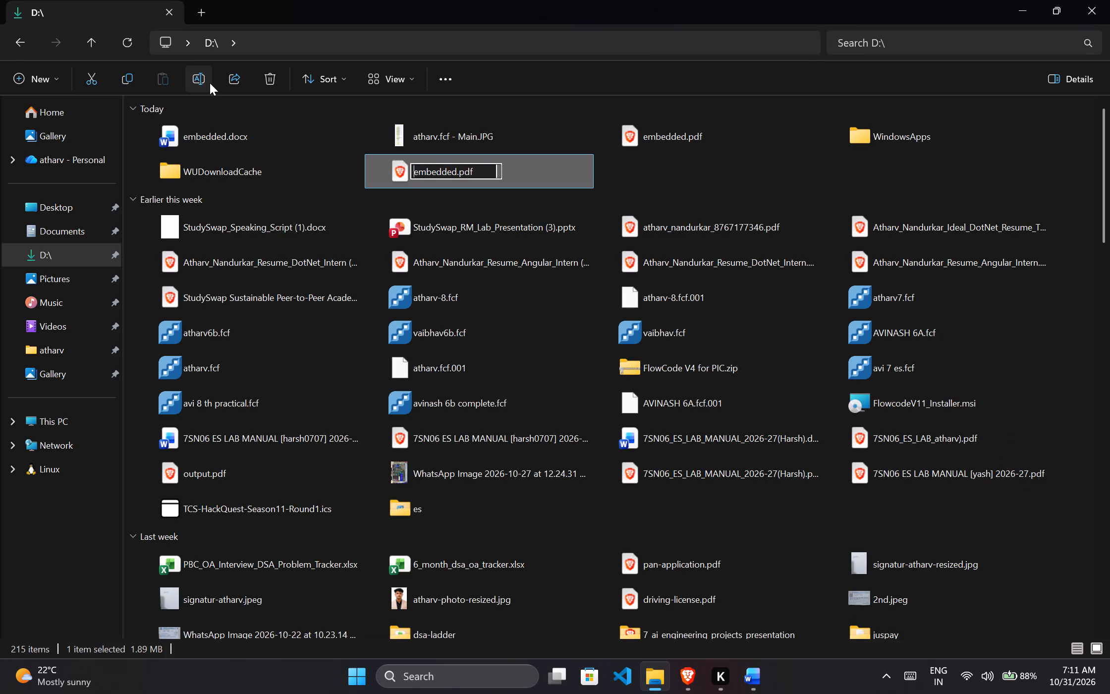
text(atharv-)
key(Return)
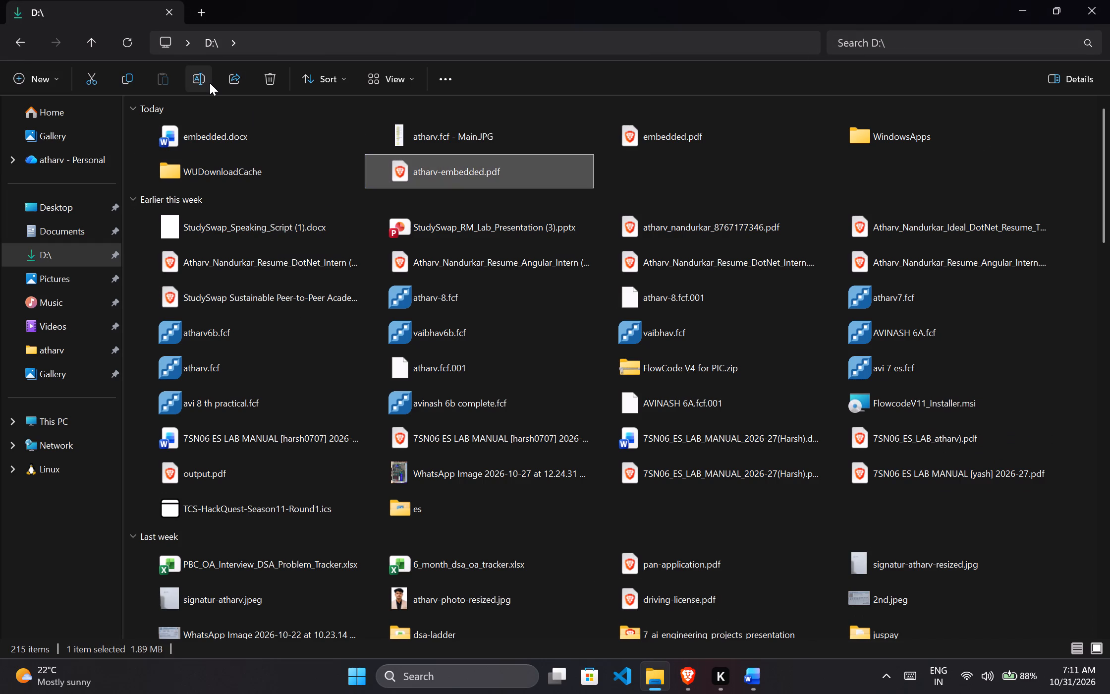
Search Windows for the WhatsApp app.
click(432, 663)
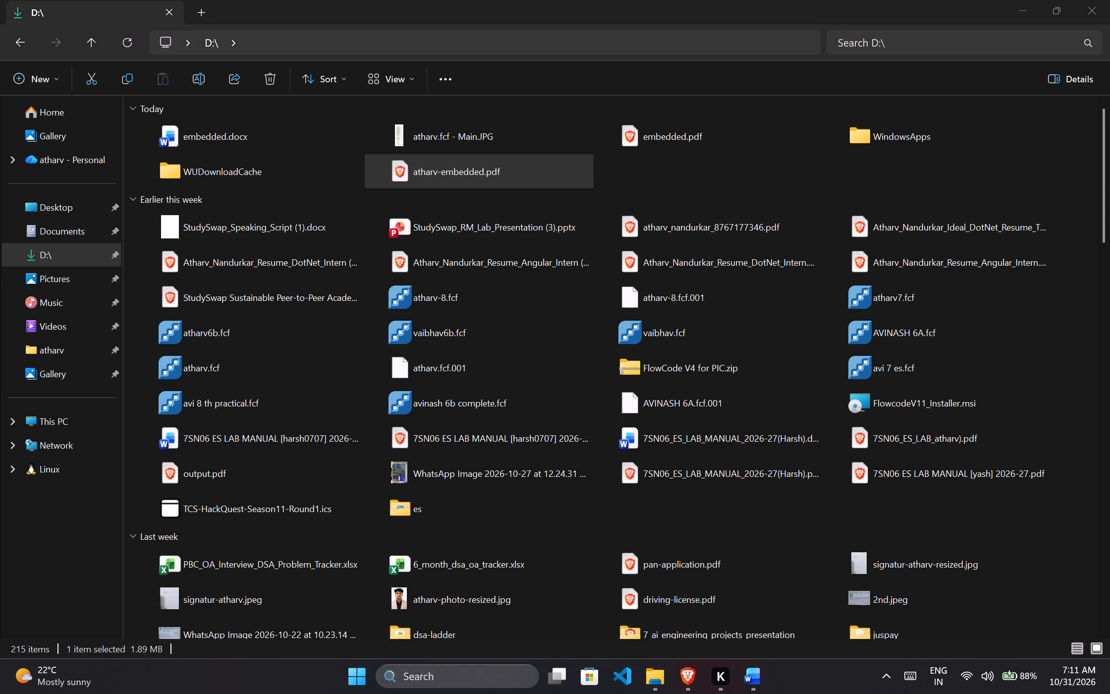
click(432, 678)
text(wh)
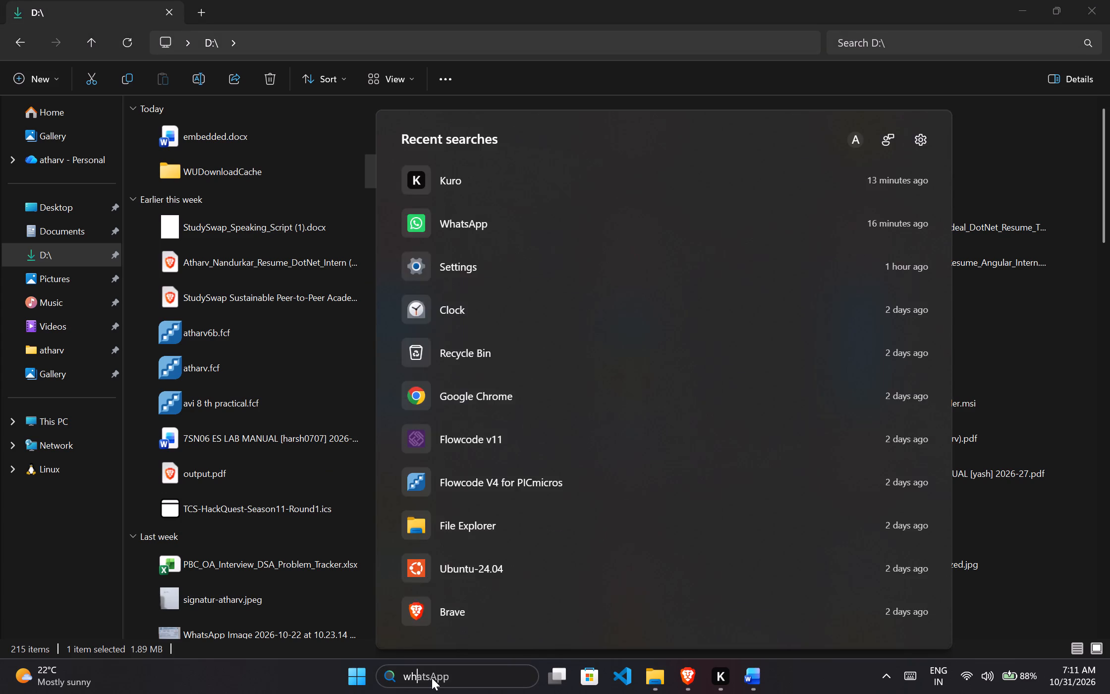
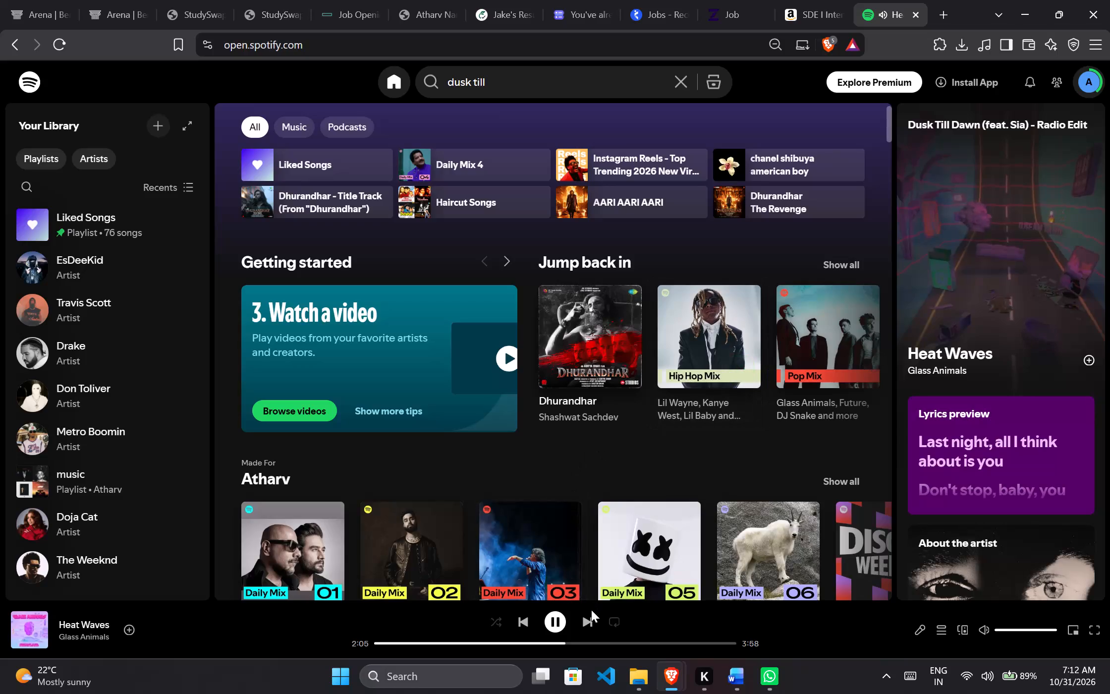
Skip the Heat Waves track playing in Spotify.
click(591, 610)
click(590, 614)
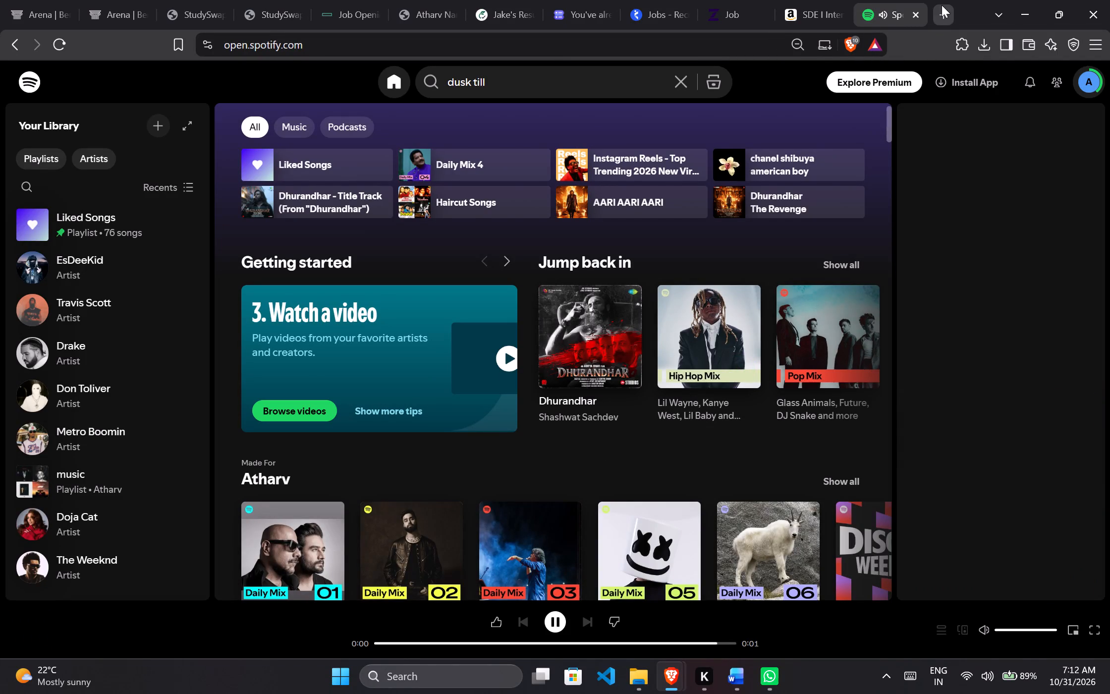
Open a new browser tab, keeping it in the background, and return to the Spotify page.
click(942, 5)
click(827, 0)
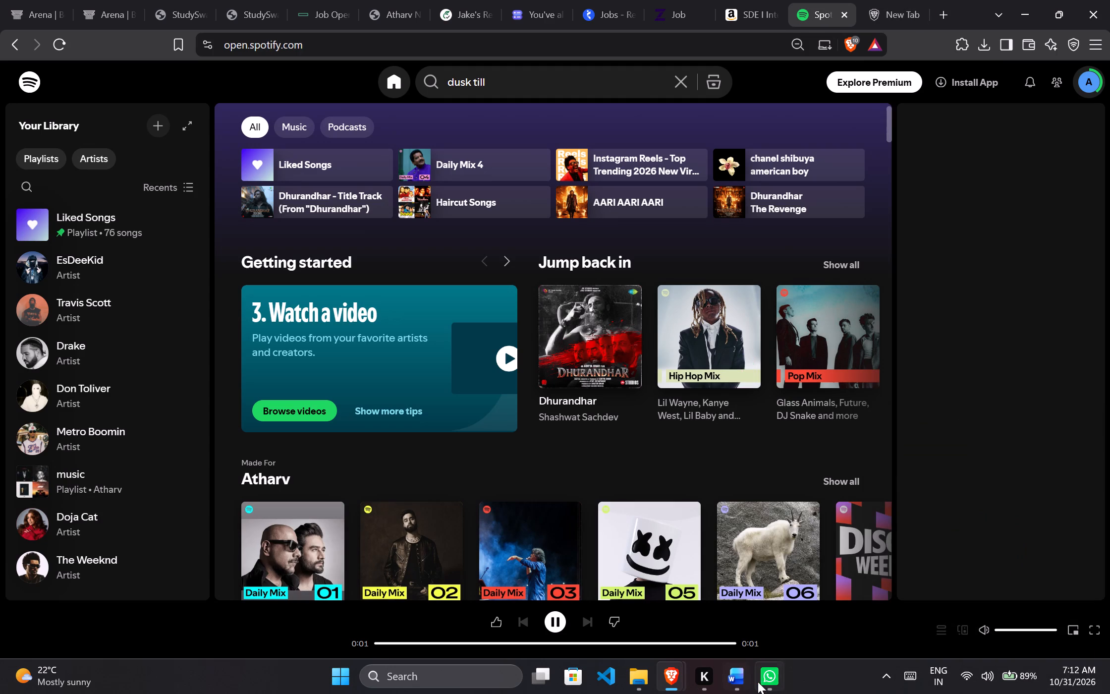
Close the embedded.docx document in Word and the File Explorer window showing the D: drive.
click(732, 678)
click(663, 416)
scroll(663, 416, up, 2)
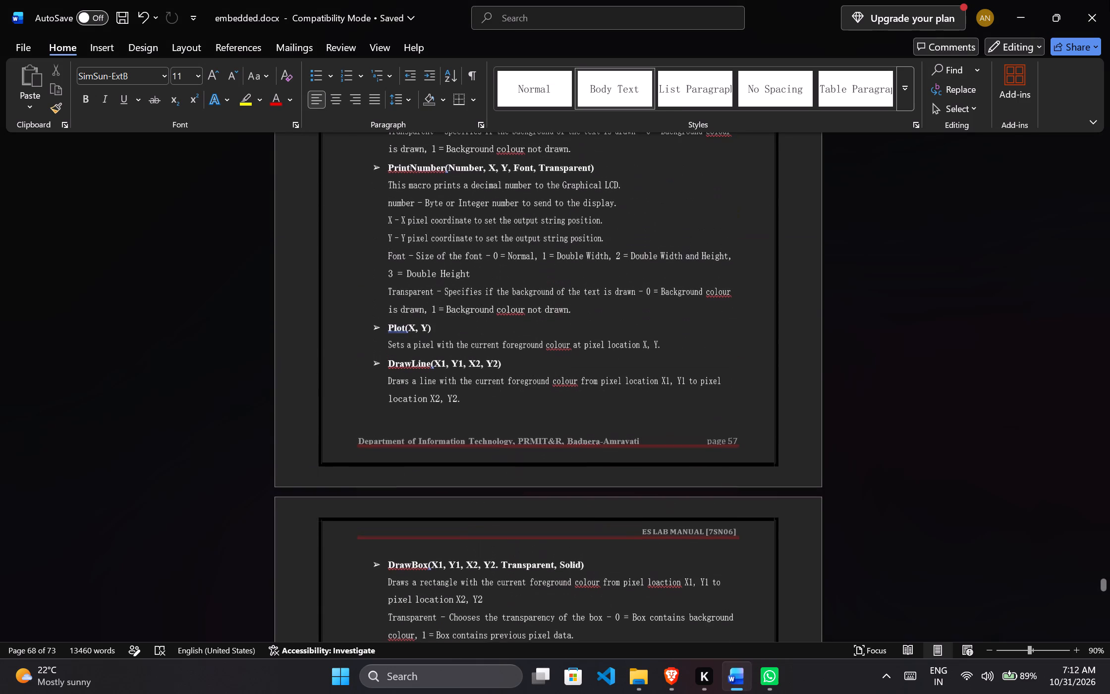
click(1109, 0)
click(659, 674)
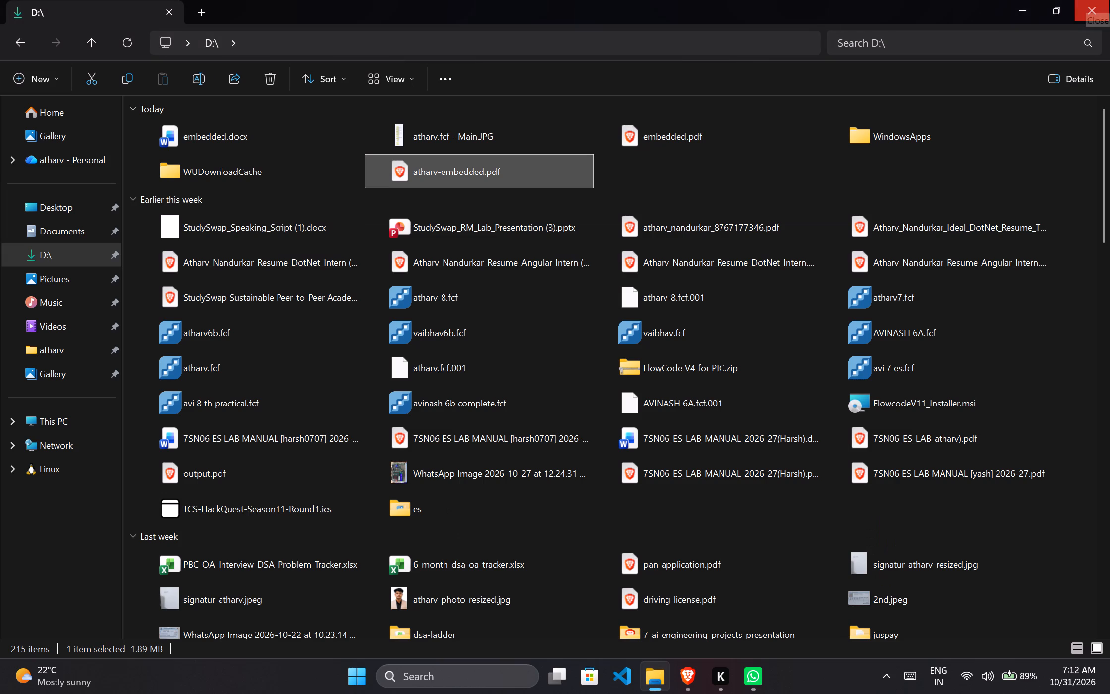
click(1109, 0)
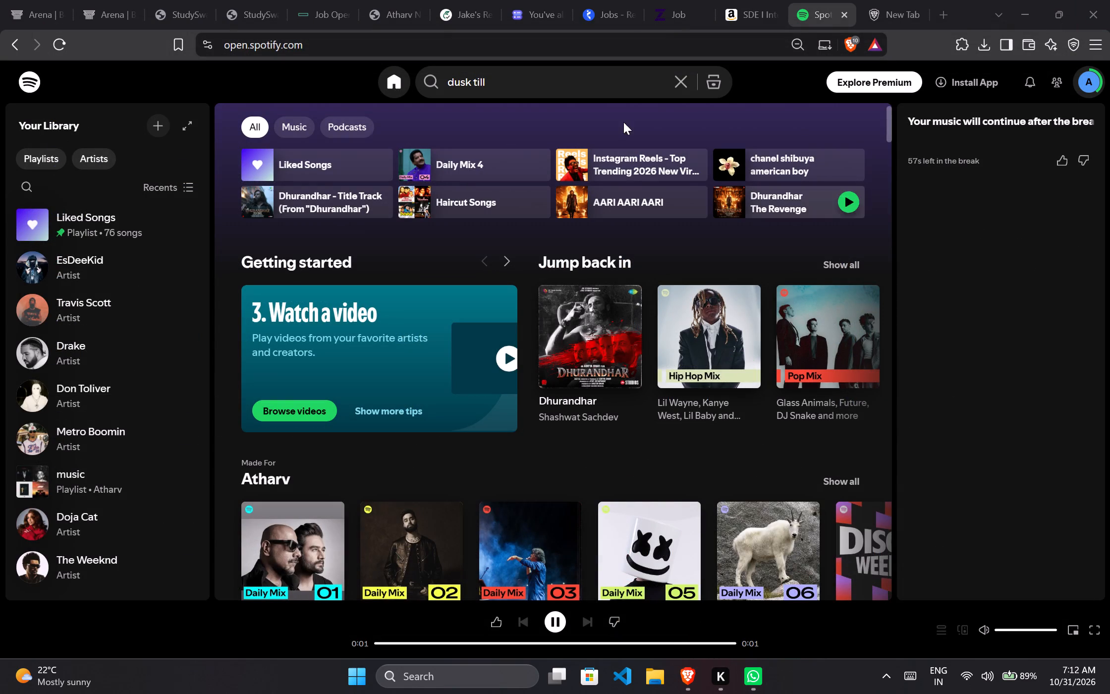
Bring up Spotify's search suggestions for the existing "dusk till" query.
click(684, 93)
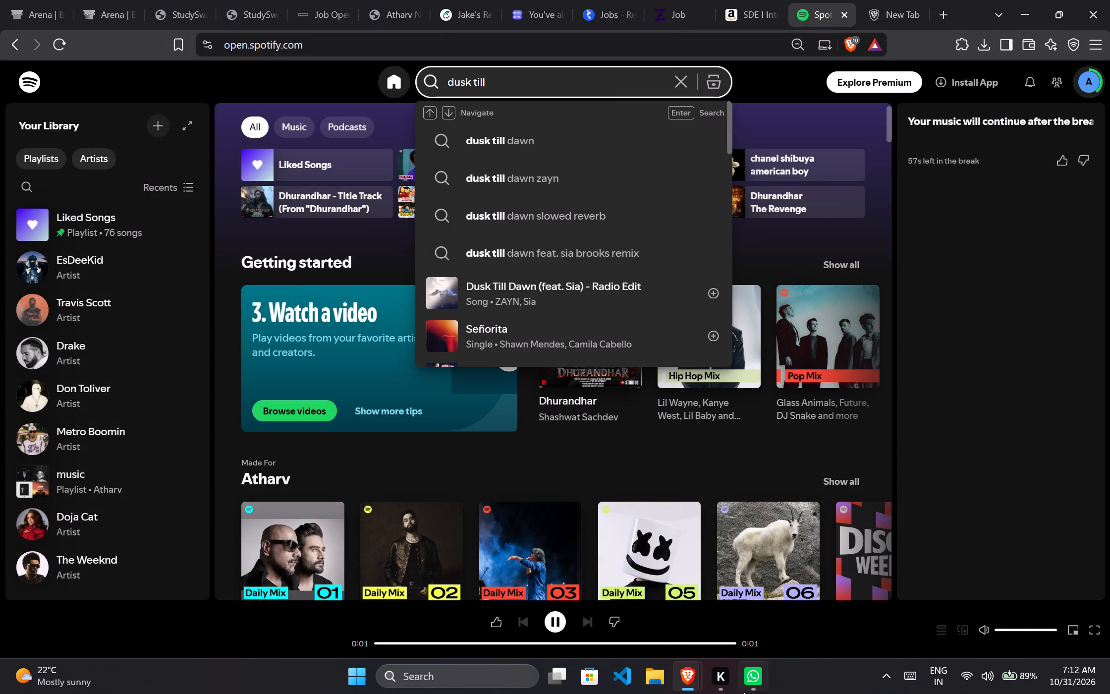